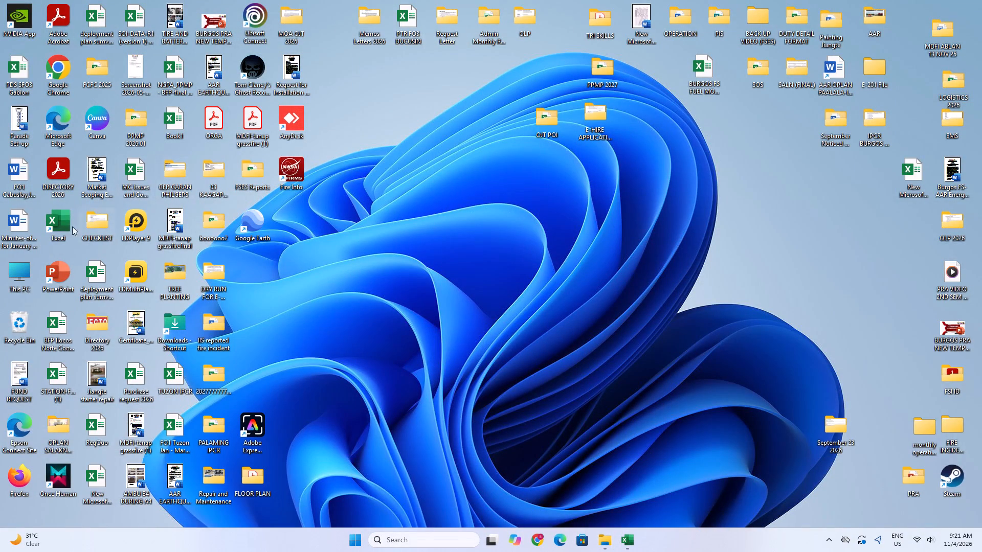
# Open the document A. INITIAL EVALUATION from the PROMOTION 2026 folder inside BACK UP on Local Disk (C:).
pyautogui.click(17, 274)
pyautogui.doubleClick(17, 274)
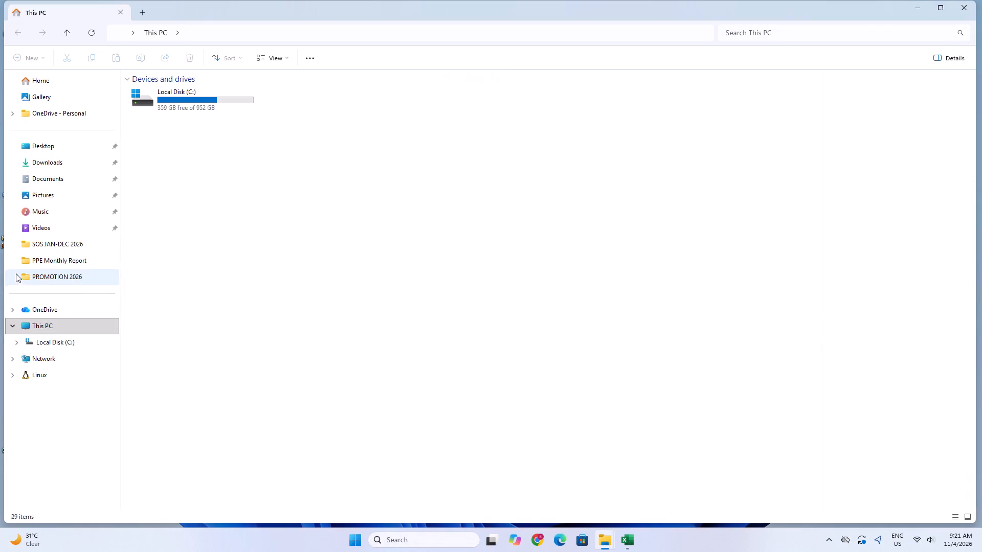
pyautogui.doubleClick(184, 99)
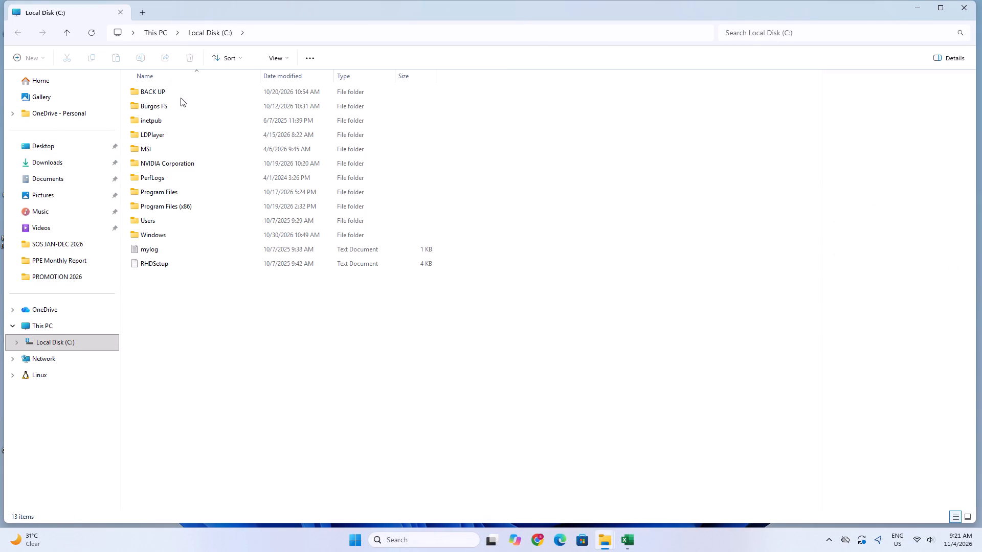
pyautogui.click(167, 95)
pyautogui.click(167, 95)
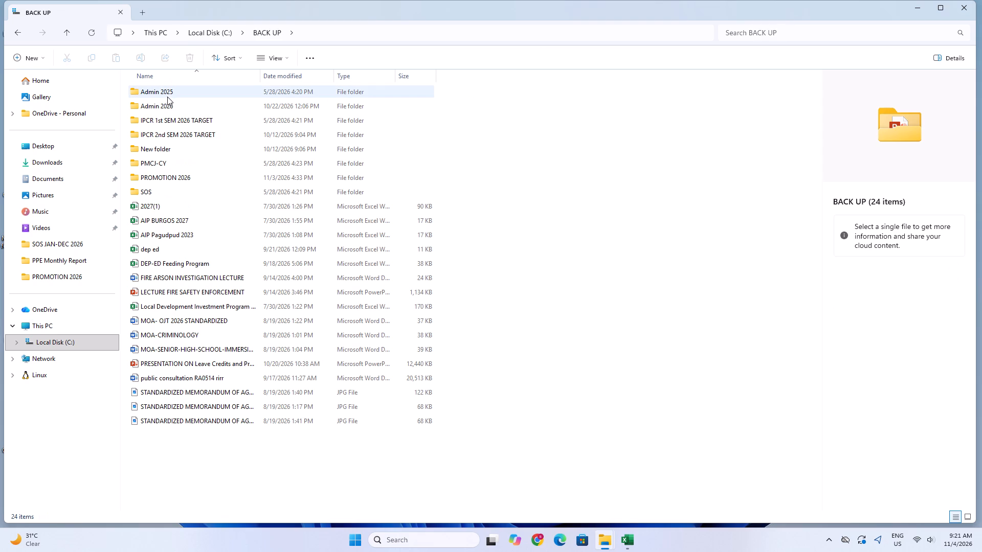
pyautogui.doubleClick(175, 175)
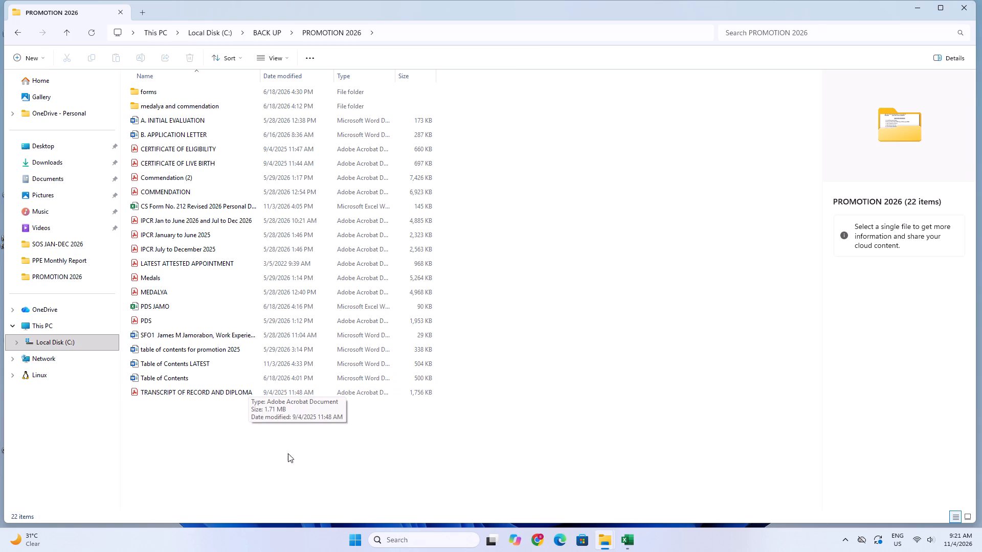
pyautogui.doubleClick(184, 121)
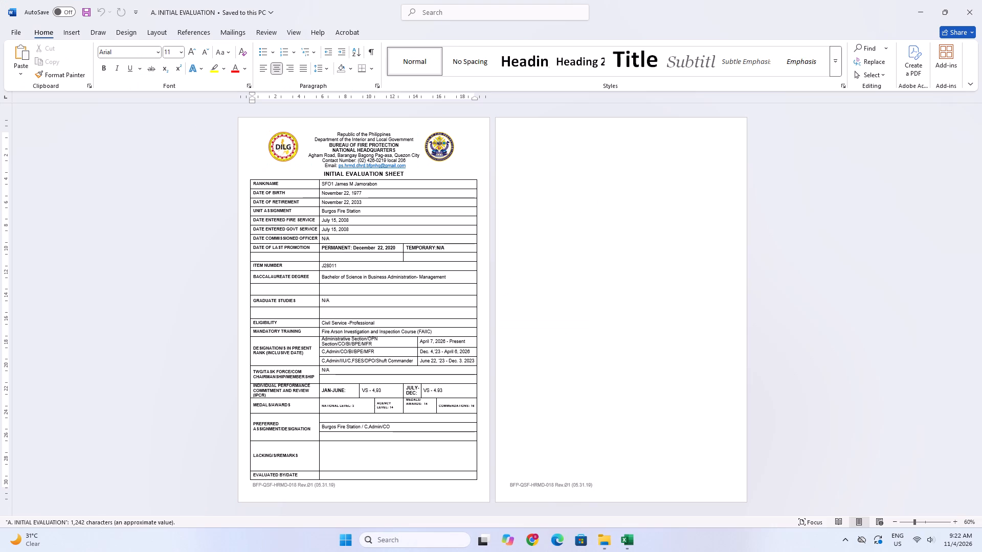
# Change the January–June IPCR rating in the evaluation sheet to VS – 4.94.
pyautogui.scroll(4, 511, 352)
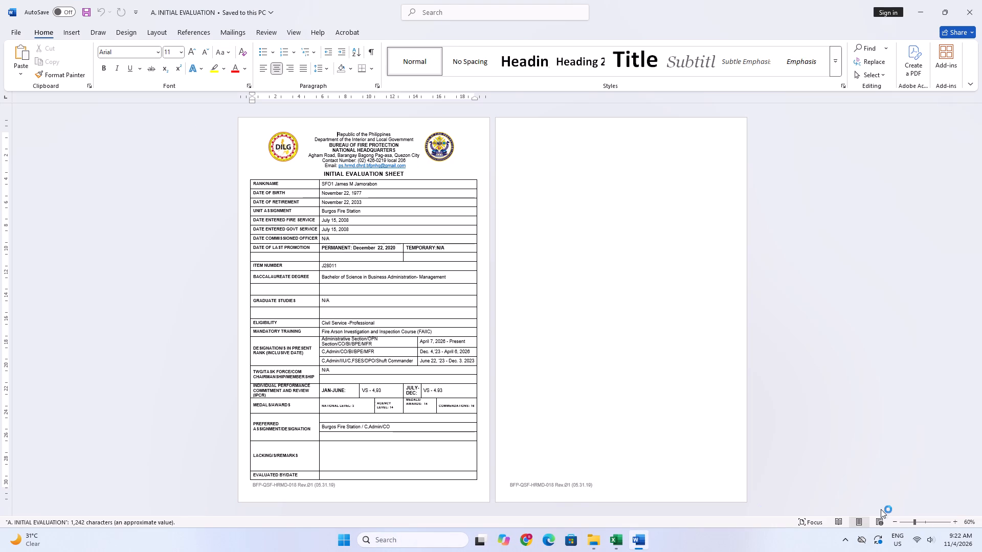
pyautogui.click(955, 523)
pyautogui.click(955, 523)
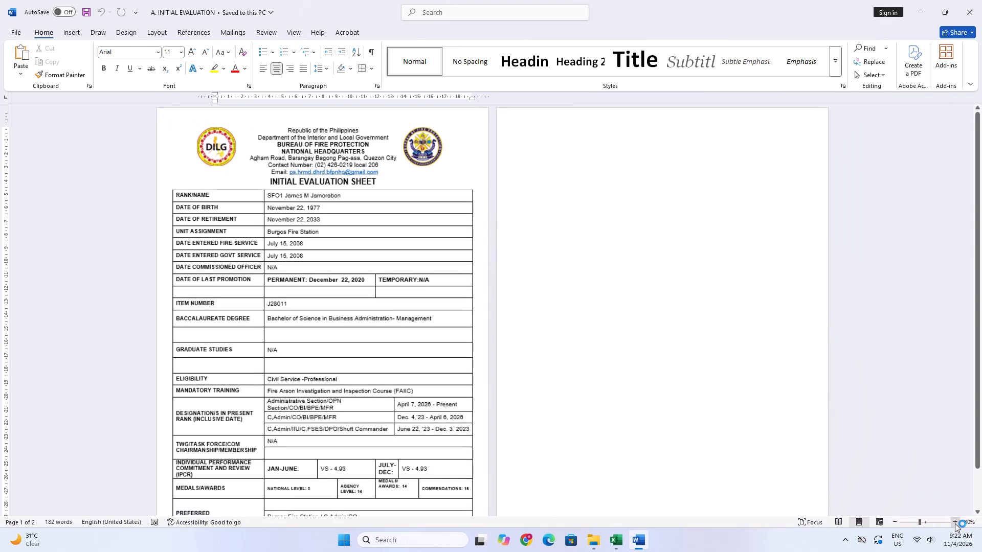
pyautogui.click(955, 523)
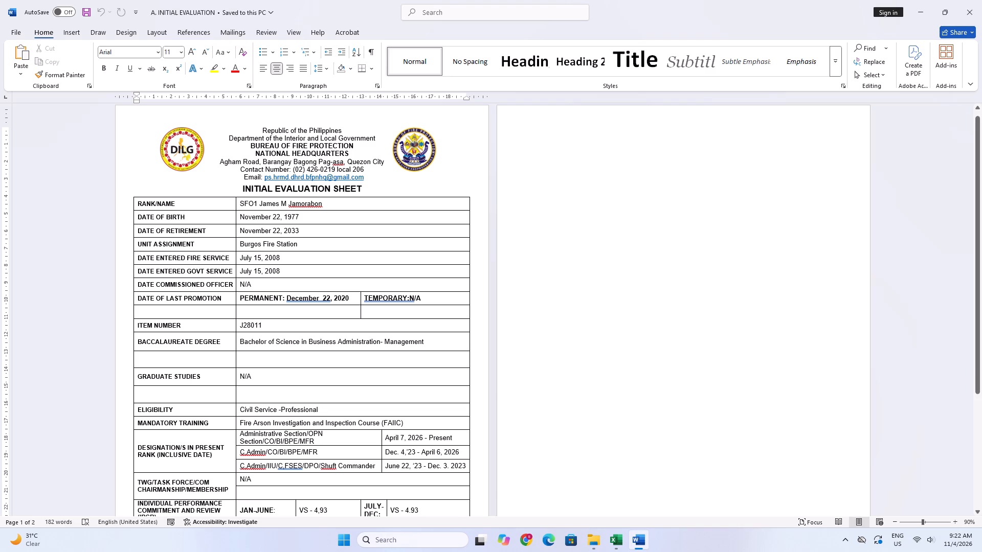
pyautogui.scroll(-2, 644, 434)
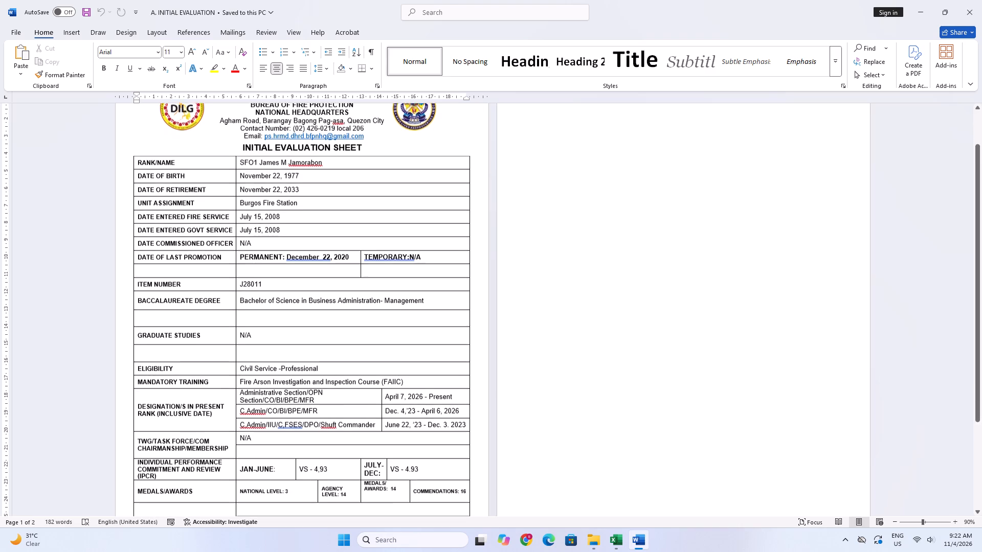
pyautogui.scroll(-2, 643, 436)
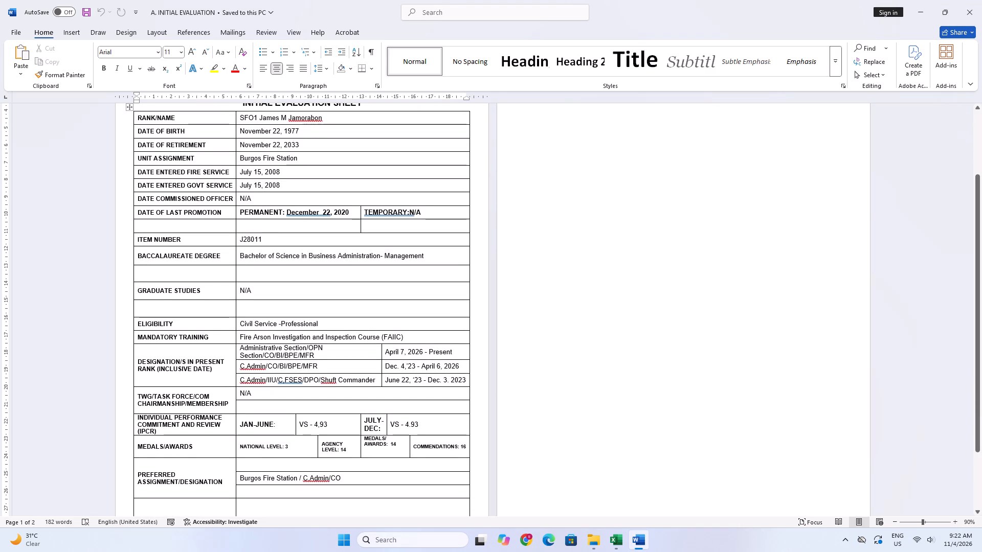
pyautogui.click(326, 427)
pyautogui.press('BackSpace')
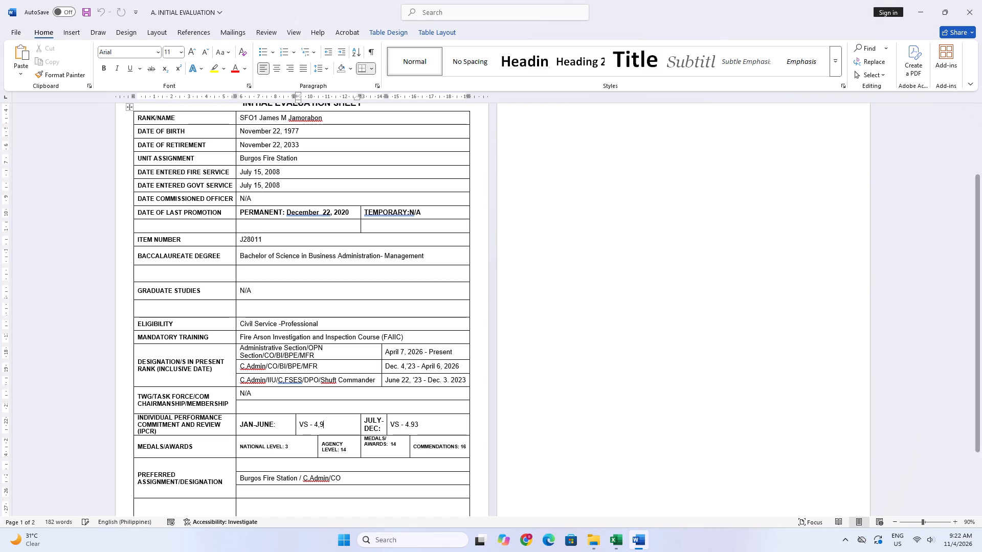
pyautogui.press('BackSpace')
pyautogui.press('BackSpace')
pyautogui.press('.')
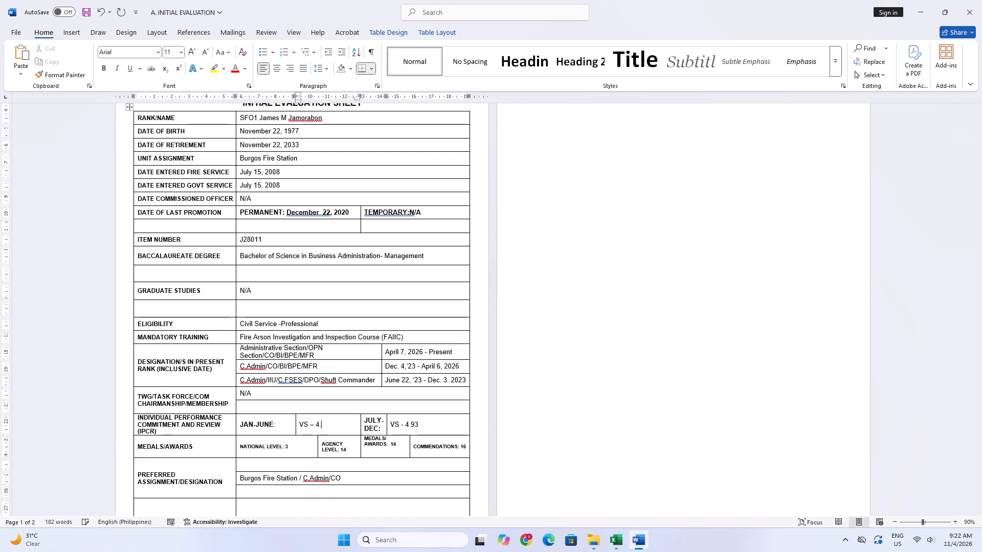
pyautogui.write('94')
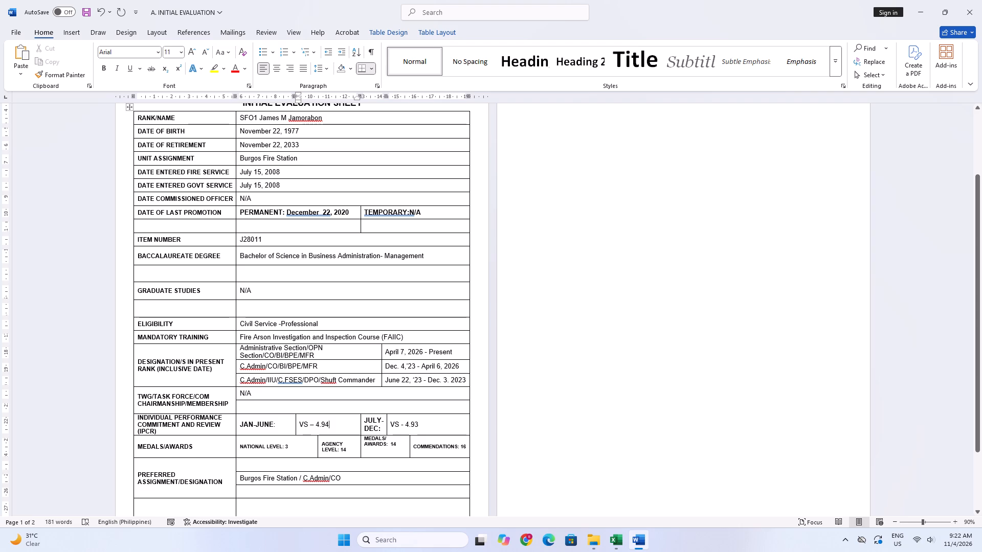
# Expand the preferred assignment/designation entry to read "Burgos Fire Station / C.Admin/Opn section/CO/MFR".
pyautogui.click(331, 476)
pyautogui.write('Opn section')
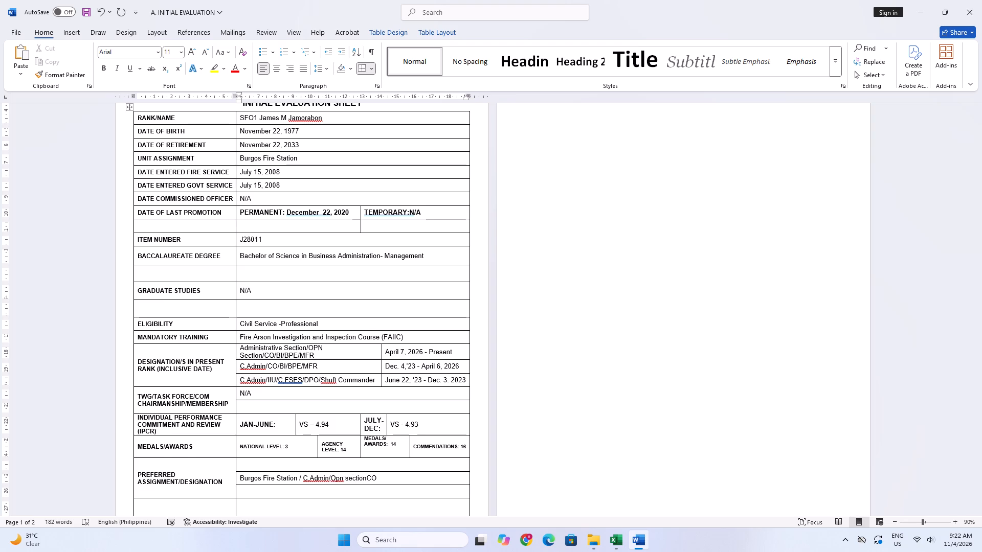
pyautogui.press('/')
pyautogui.press('Right')
pyautogui.press('Right')
pyautogui.write('/mfr')
pyautogui.press('BackSpace')
pyautogui.press('BackSpace')
pyautogui.press('BackSpace')
pyautogui.write('MFR')
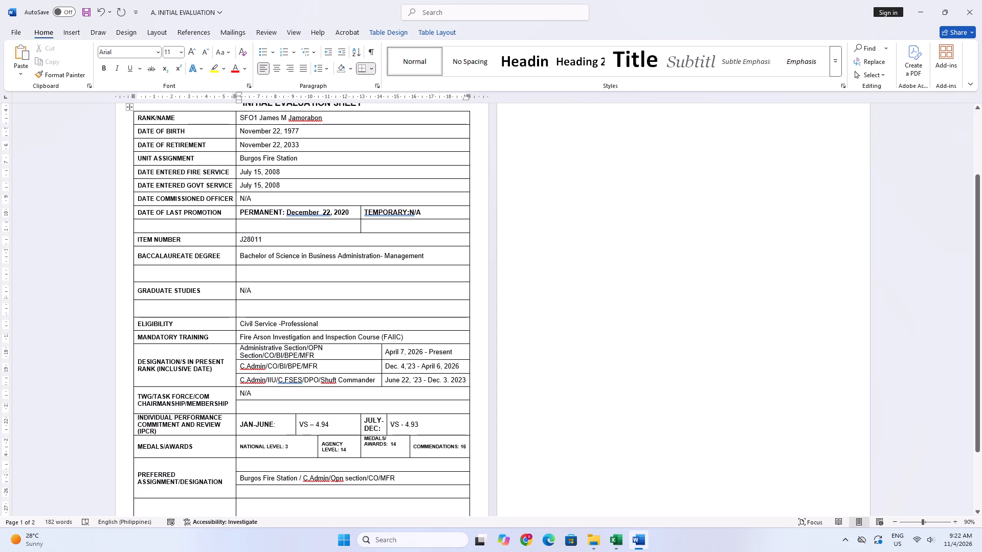
# Clear the July–December IPCR rating.
pyautogui.moveTo(425, 426); pyautogui.dragTo(395, 422)
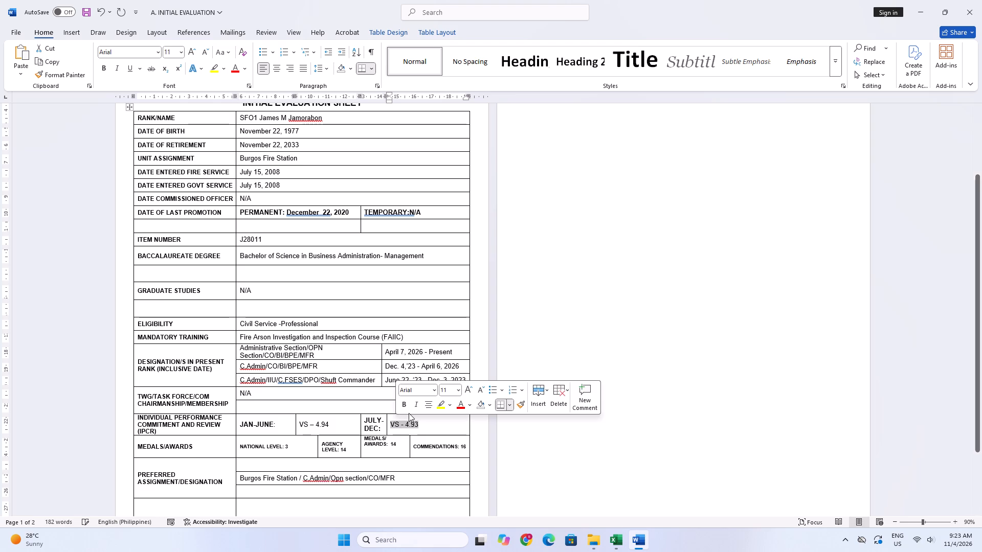
pyautogui.press('Delete')
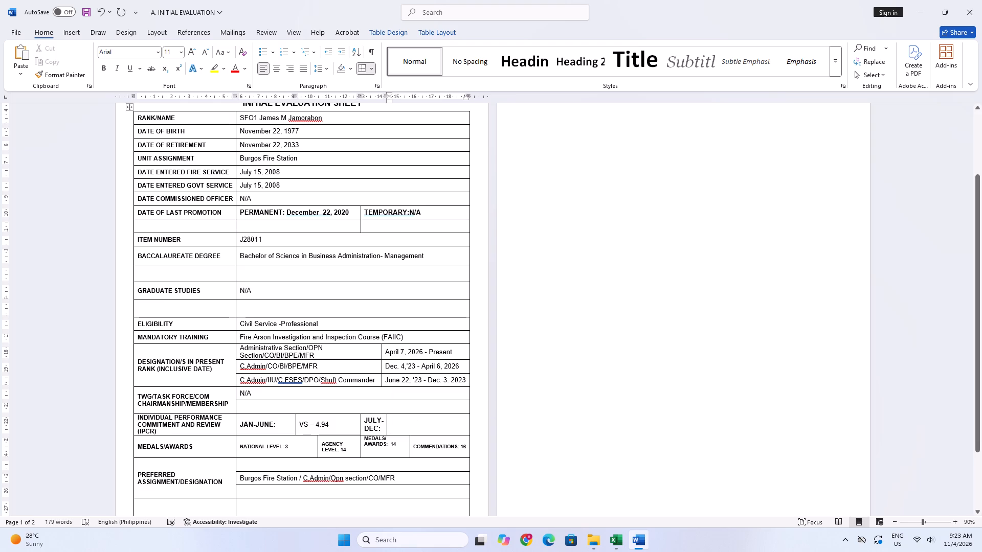
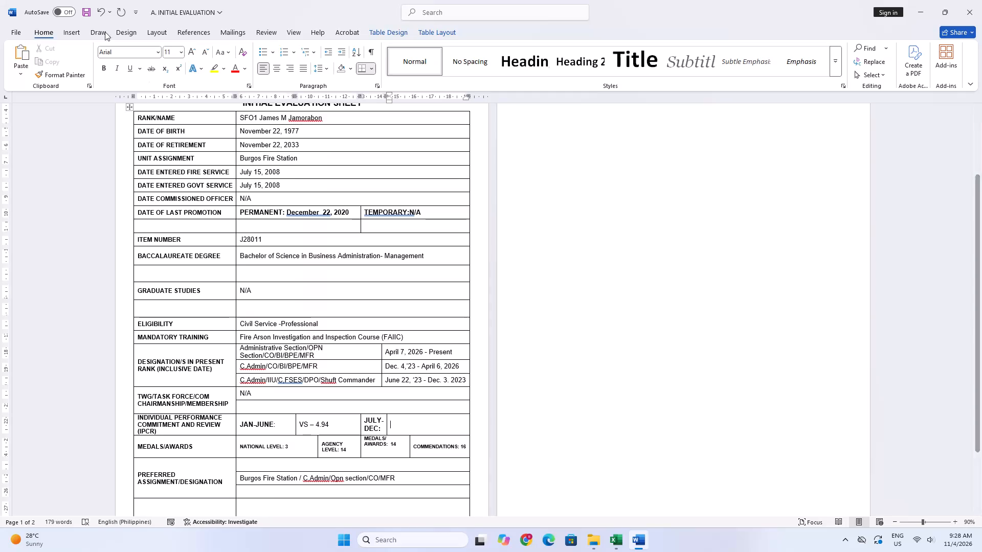
# Set the evaluation sheet's paper size to 8.5 x 13 in.
pyautogui.click(163, 32)
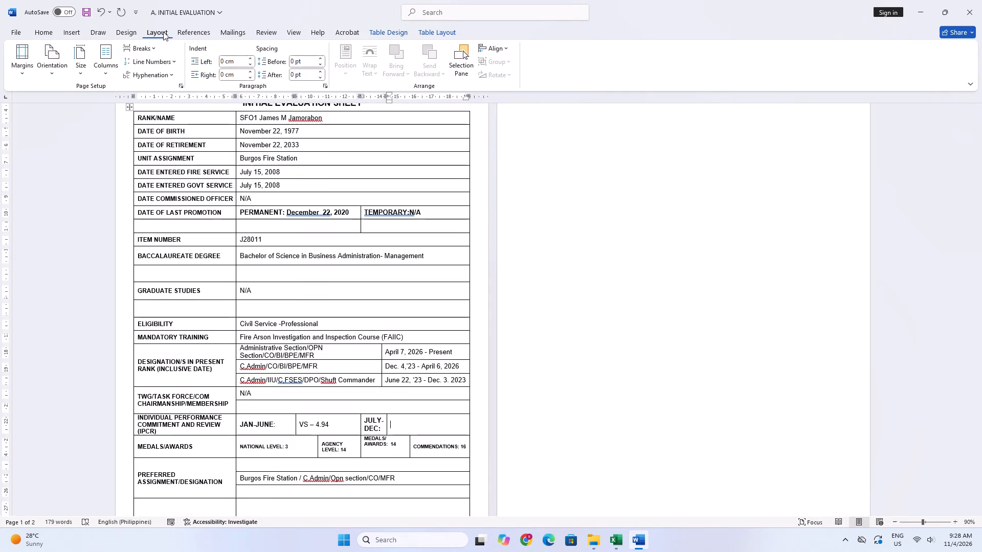
pyautogui.click(83, 55)
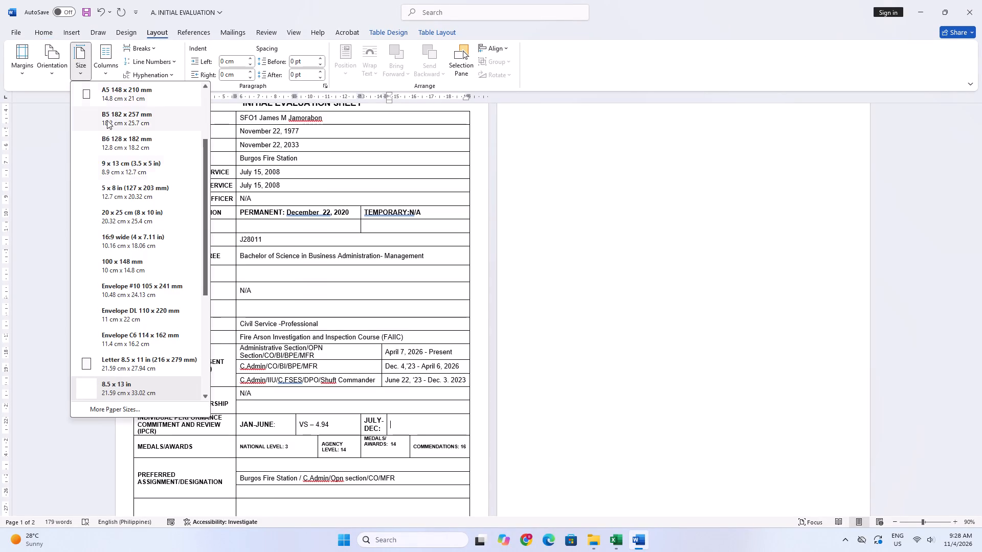
pyautogui.click(165, 384)
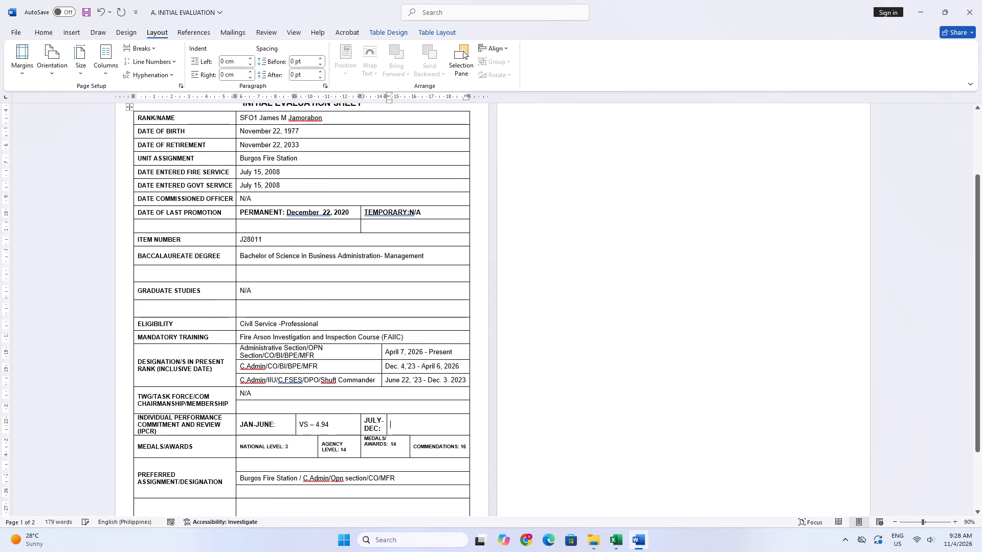
# Print only page 1 of the evaluation sheet.
pyautogui.click(19, 29)
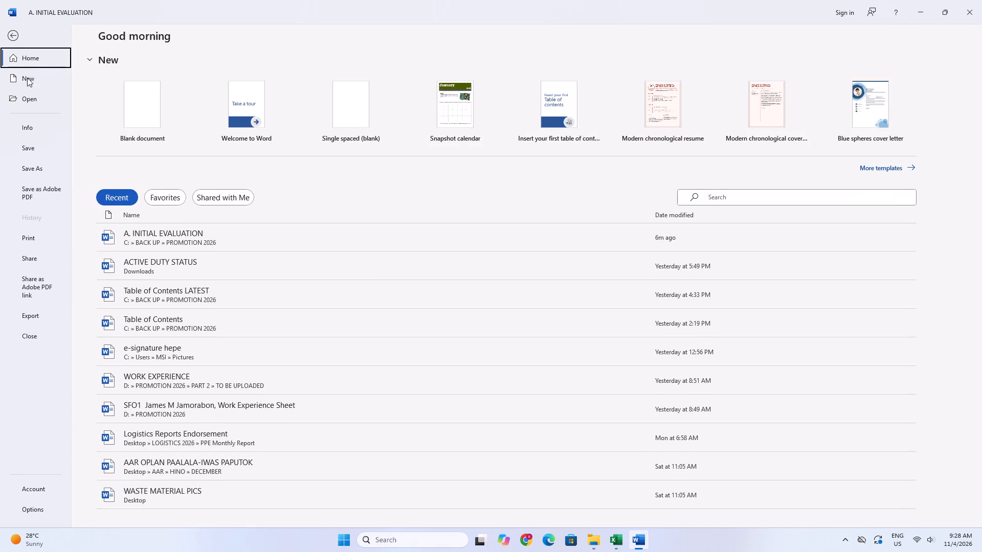
pyautogui.click(29, 238)
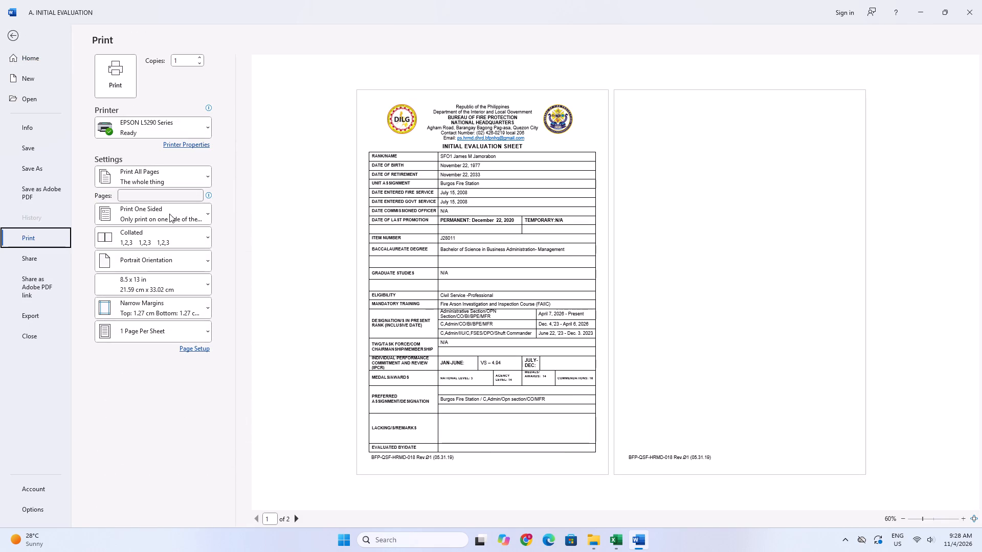
pyautogui.click(156, 196)
pyautogui.press('1')
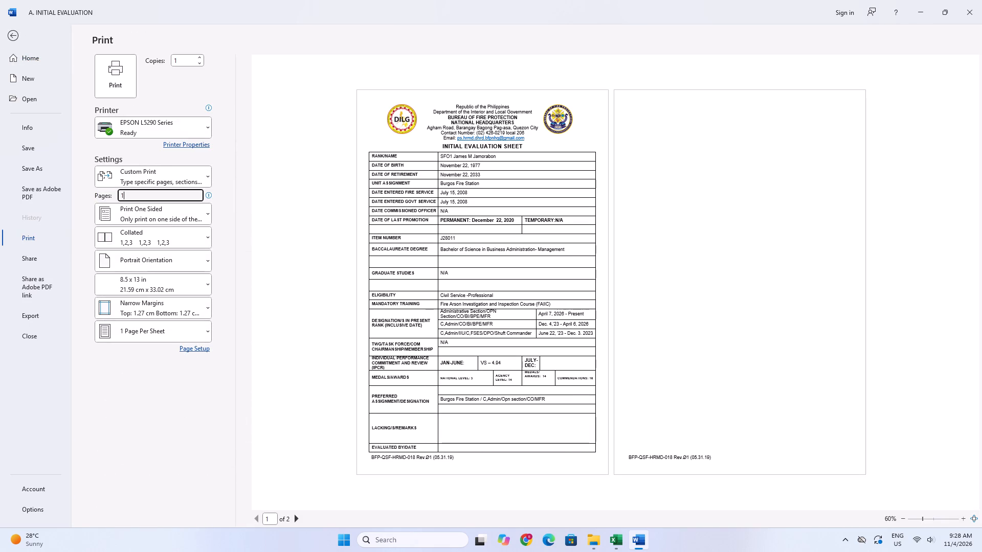
pyautogui.click(119, 81)
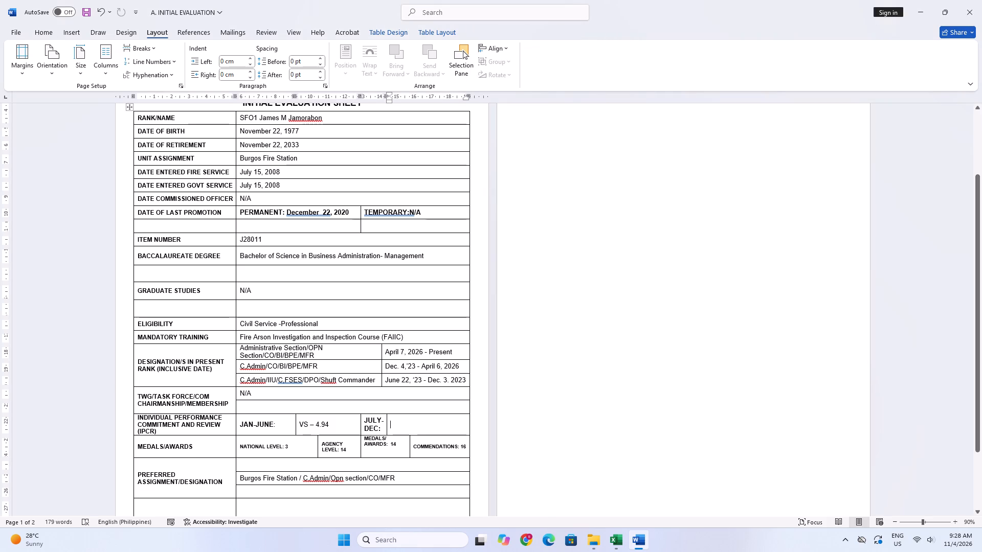
# Close the evaluation document with its changes saved, and close the PROMOTION 2026 folder window.
pyautogui.click(976, 15)
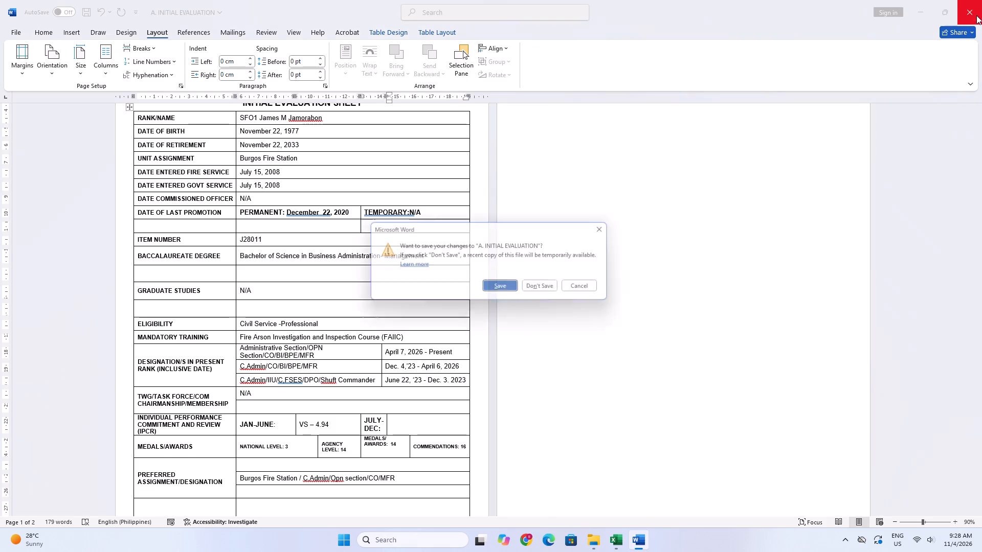
pyautogui.click(508, 289)
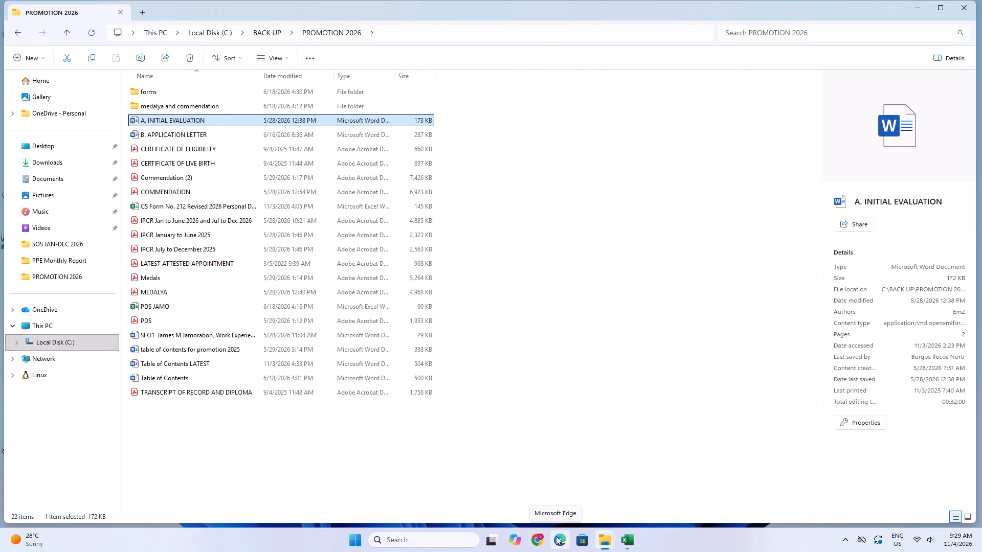
pyautogui.click(965, 10)
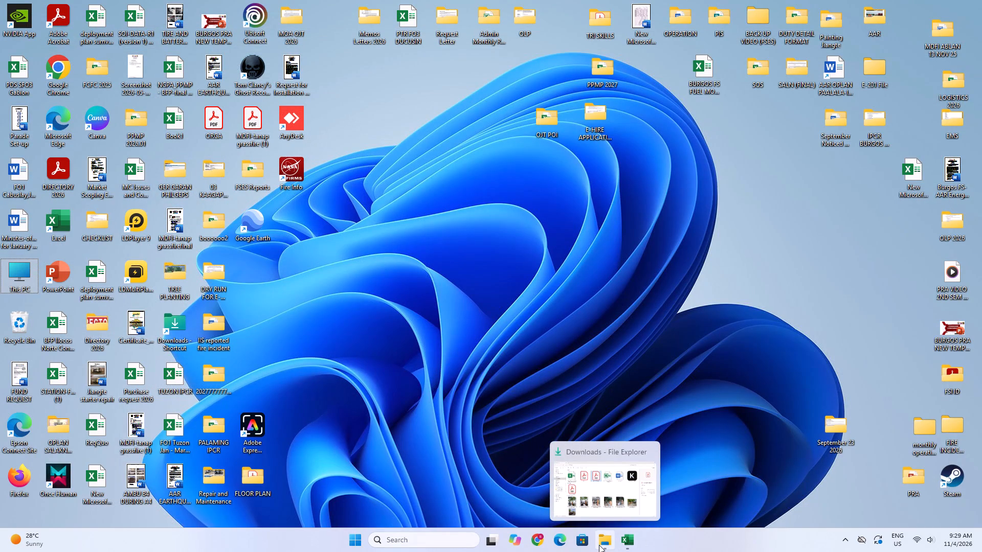
pyautogui.click(562, 535)
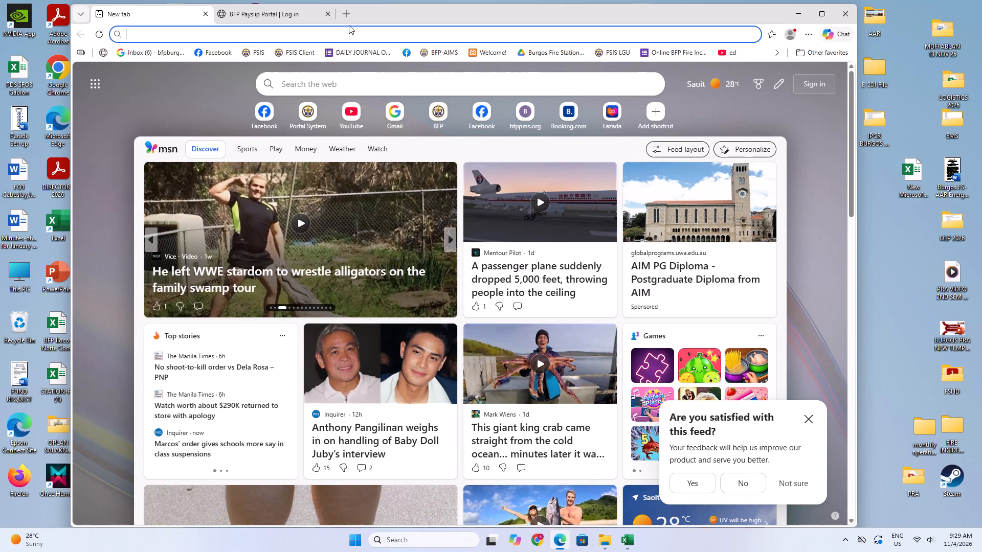
pyautogui.click(347, 12)
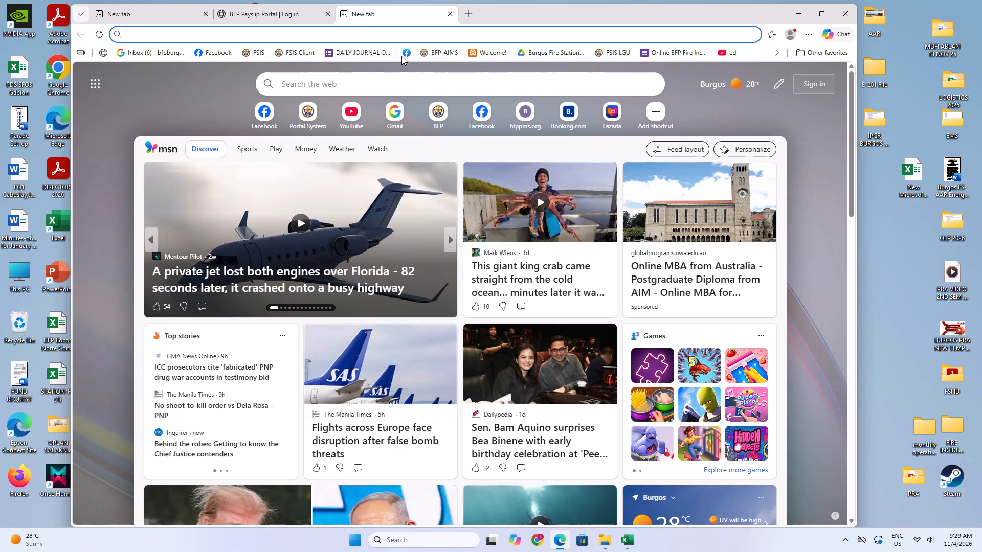
pyautogui.click(404, 35)
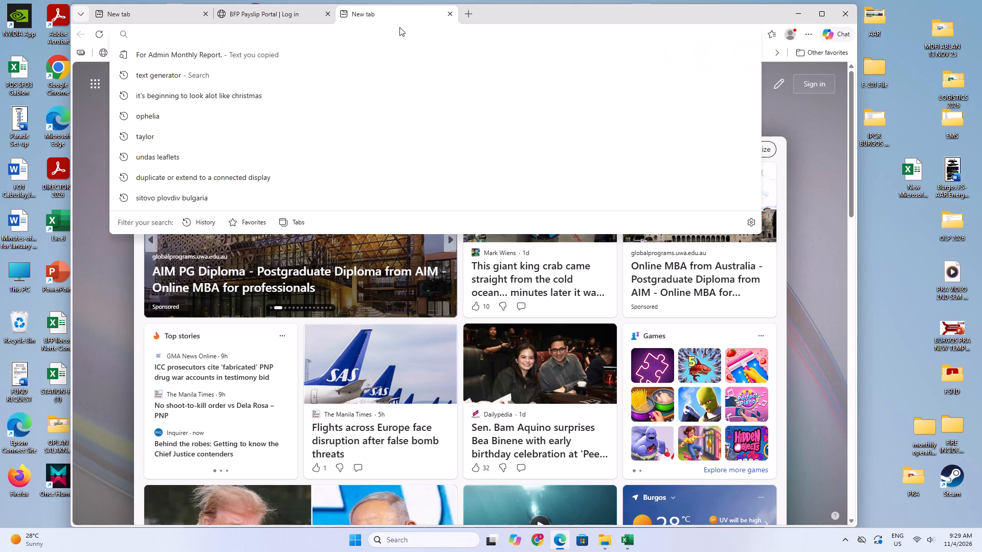
pyautogui.write('www')
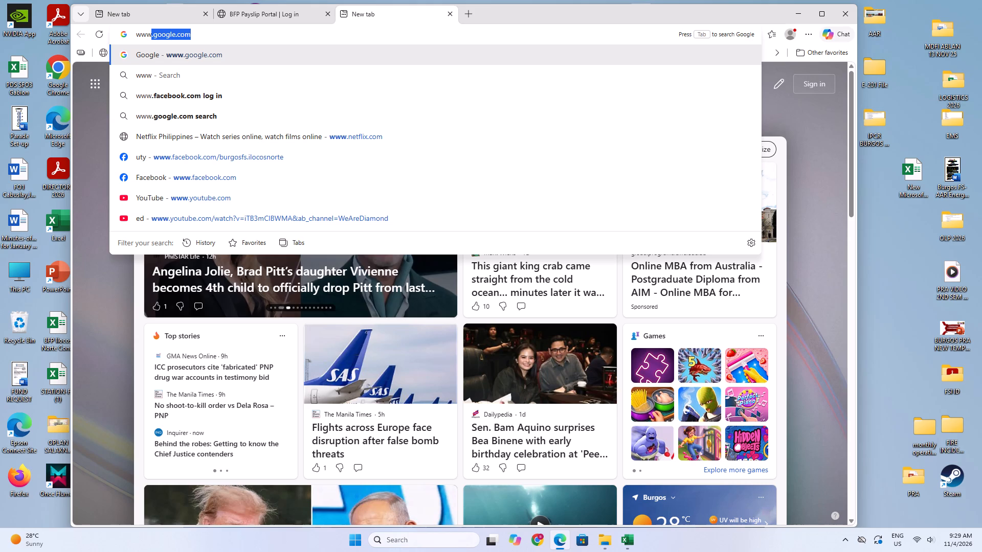
pyautogui.write('.ya')
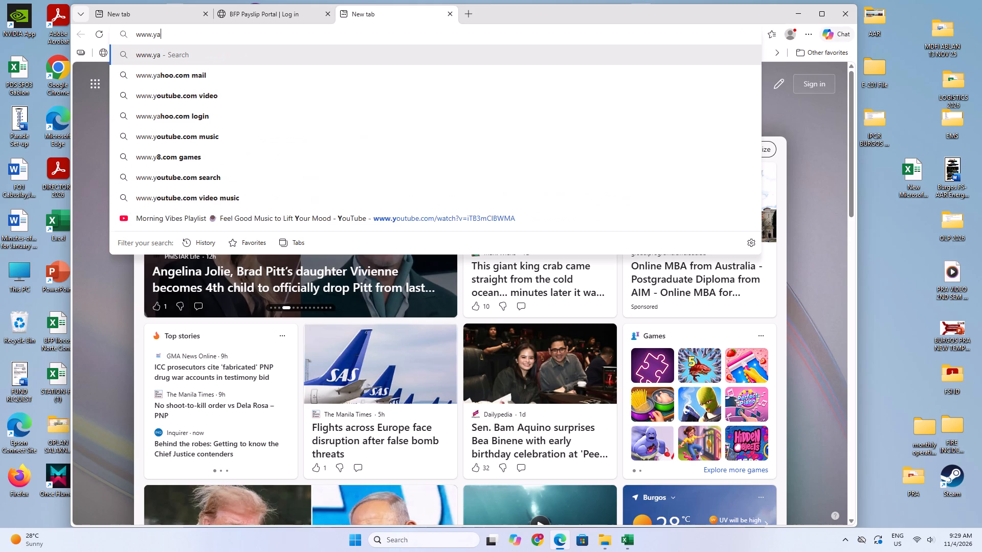
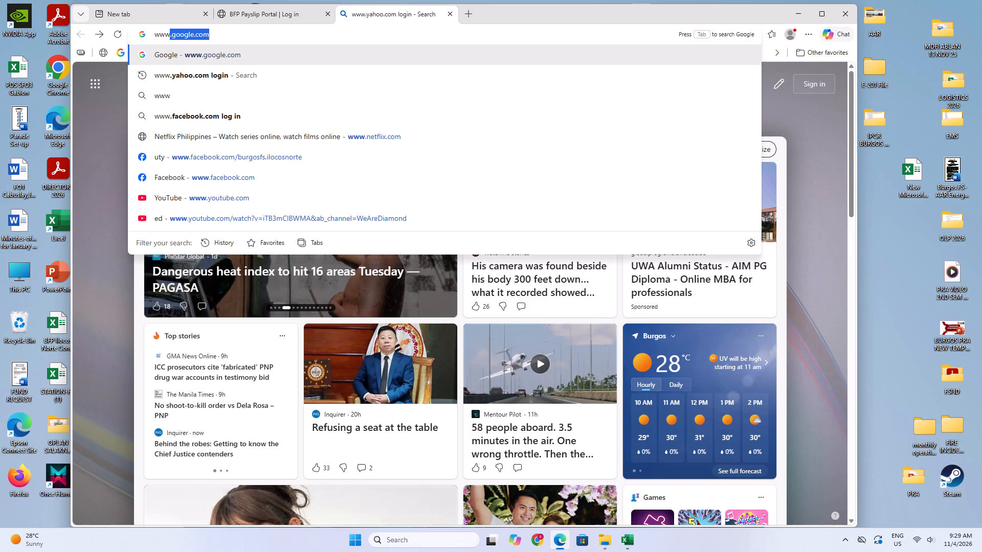
pyautogui.press('.')
pyautogui.write('yahoo.com')
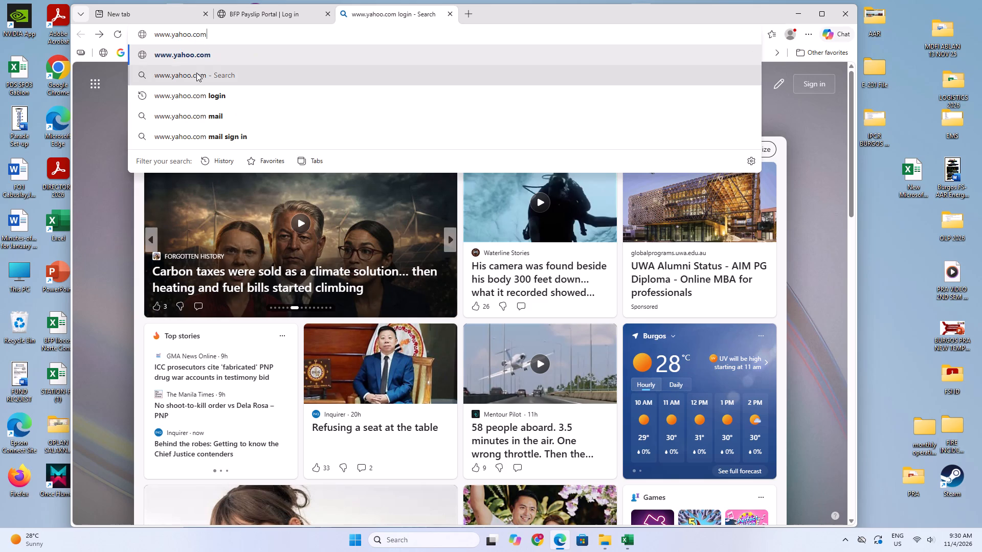
pyautogui.click(235, 114)
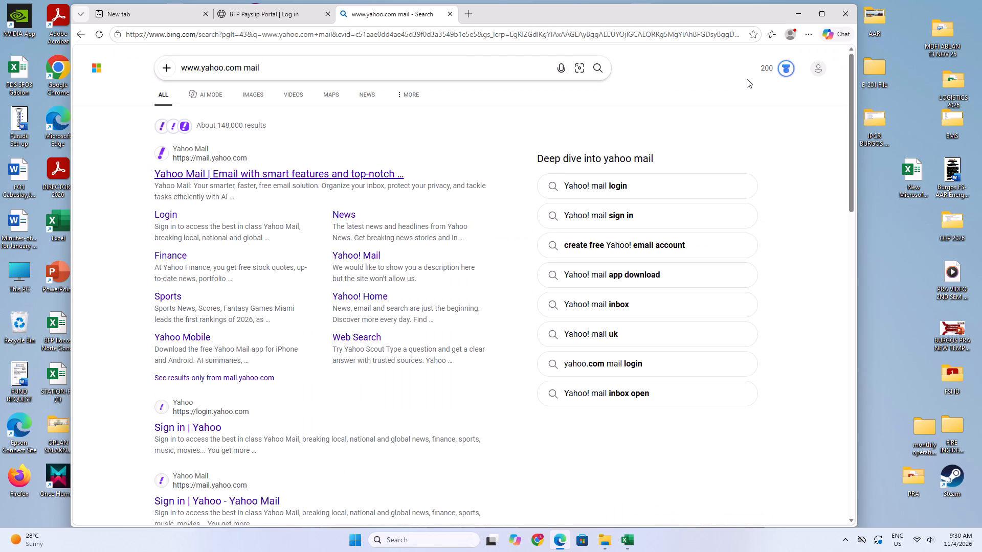
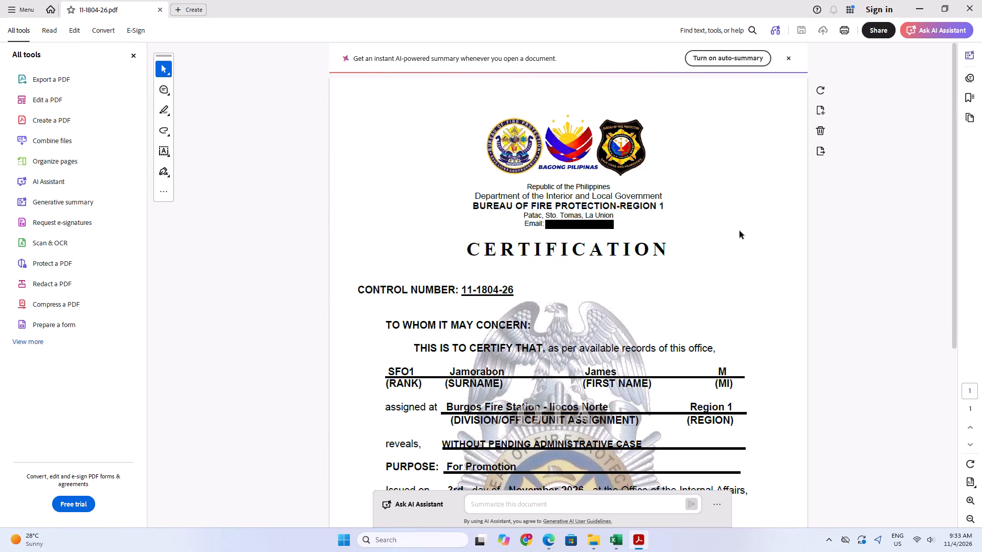
# Review the 11-1804-26 certification PDF, print one copy on the EPSON L5290 Series, and close the document.
pyautogui.scroll(-1, 705, 229)
pyautogui.scroll(2, 704, 229)
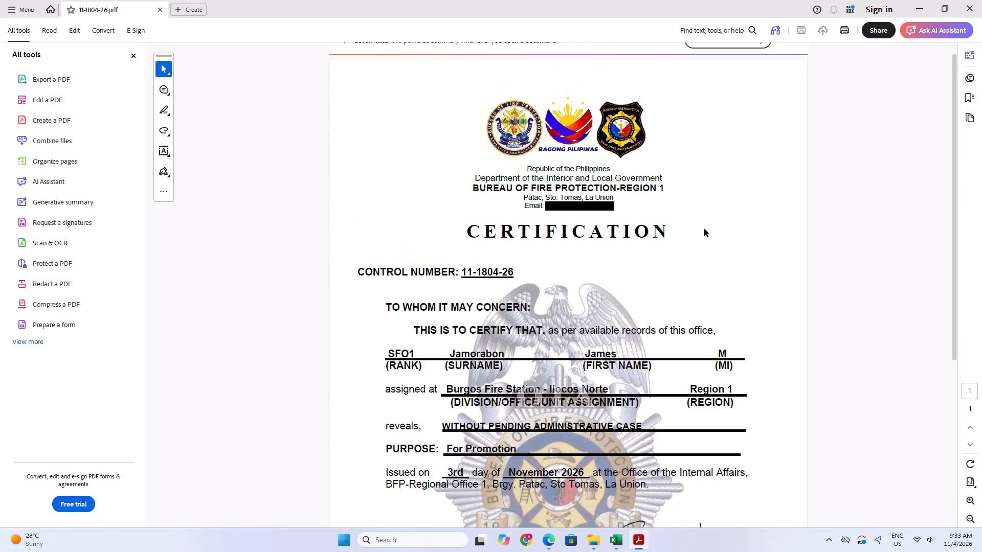
pyautogui.scroll(2, 704, 229)
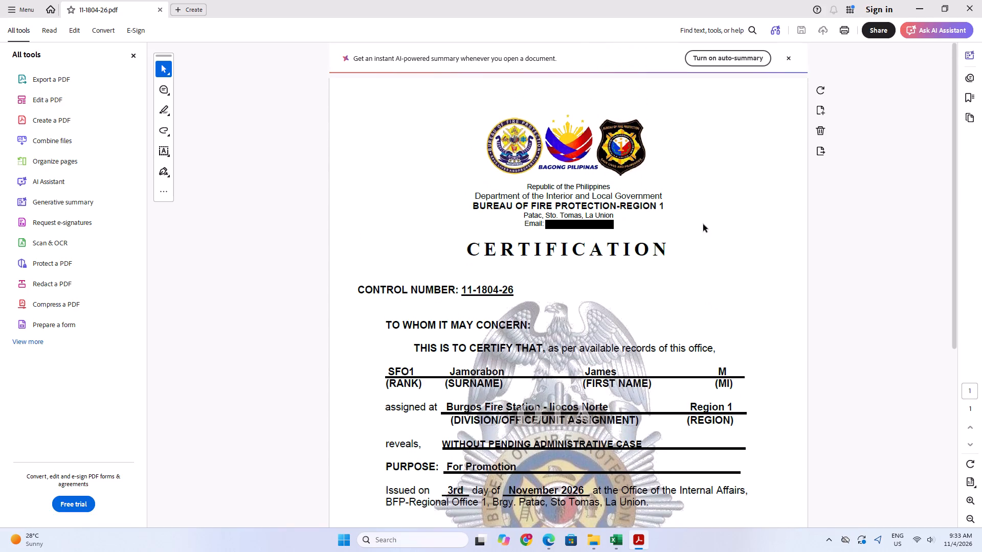
pyautogui.click(846, 30)
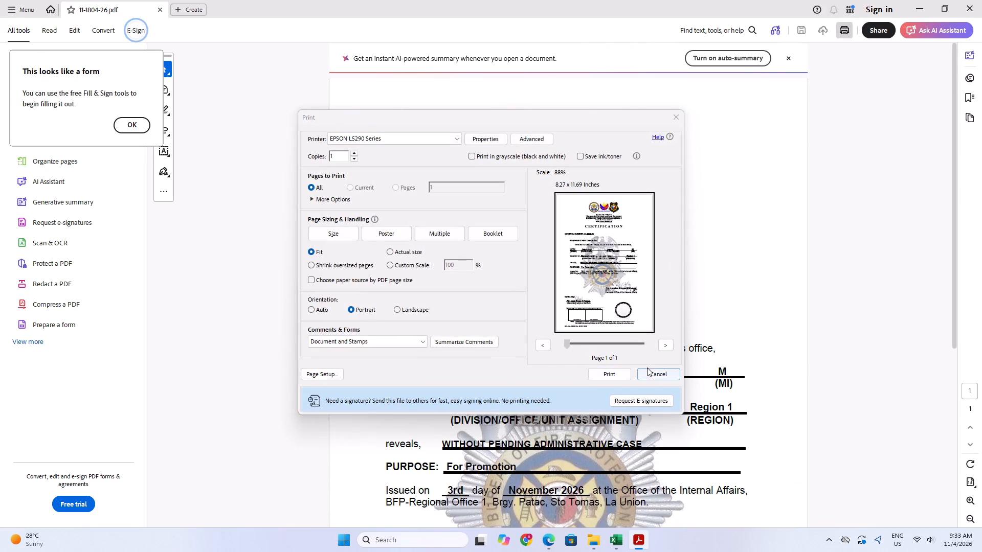
pyautogui.click(607, 376)
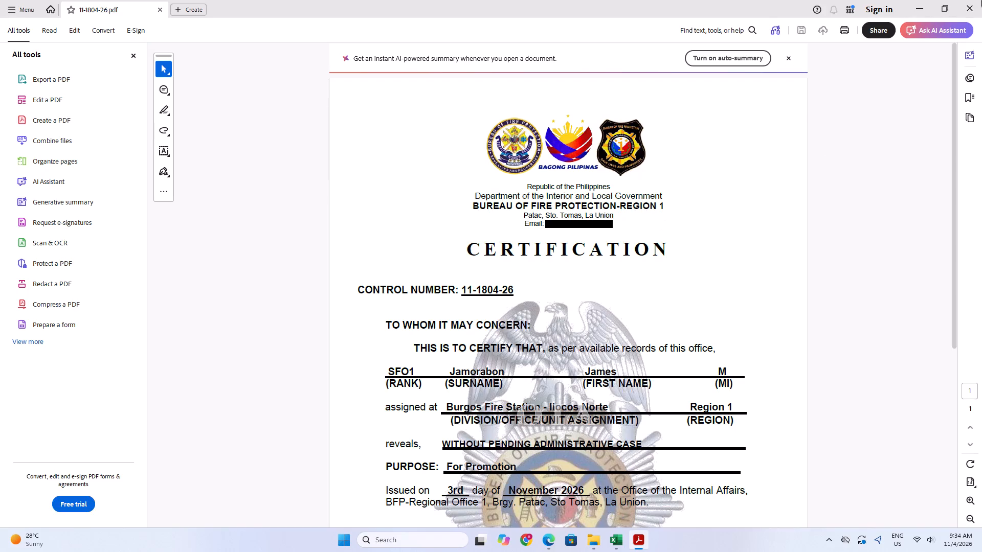
pyautogui.click(967, 6)
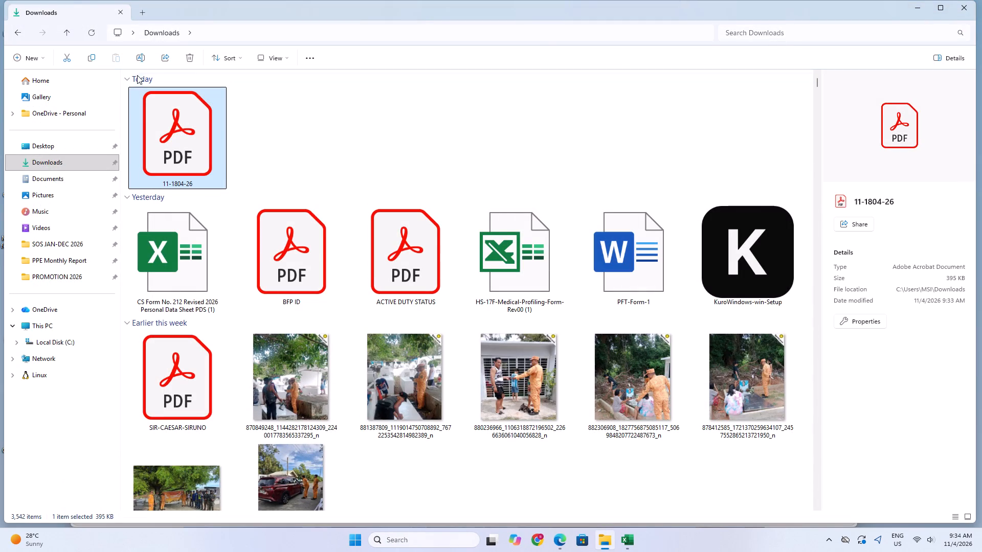
# Move the 11-1804-26 PDF from the Downloads folder into the BACK UP folder on Local Disk (C:).
pyautogui.rightClick(192, 139)
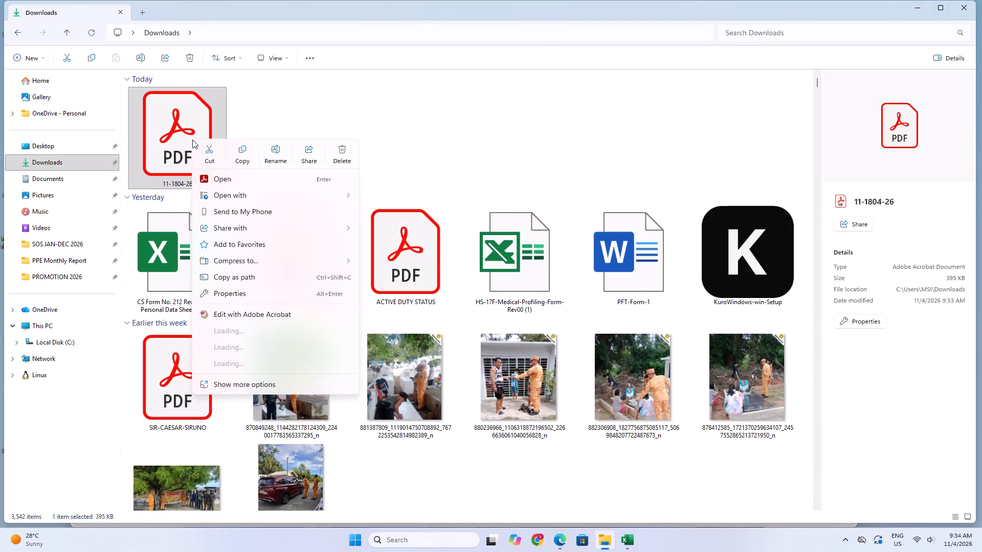
pyautogui.click(212, 154)
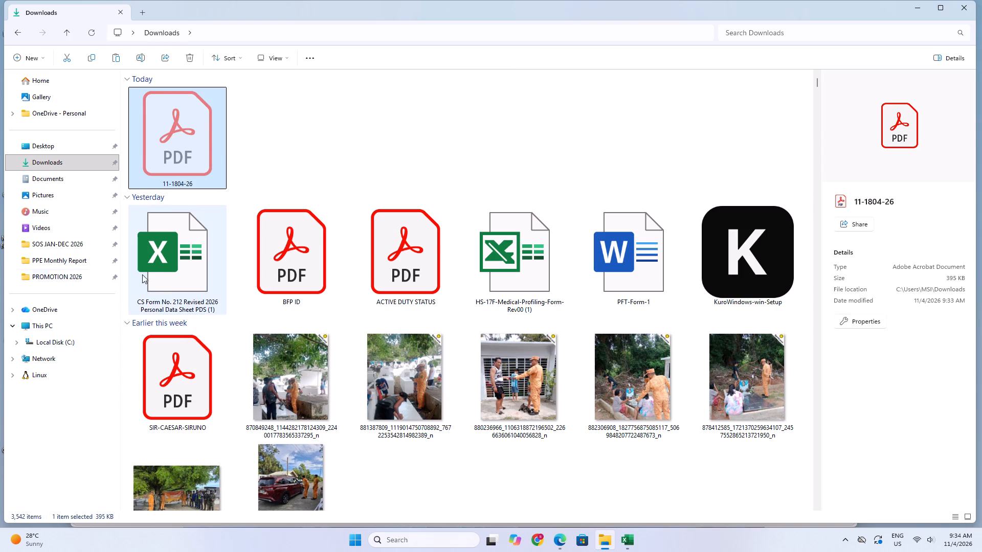
pyautogui.click(71, 274)
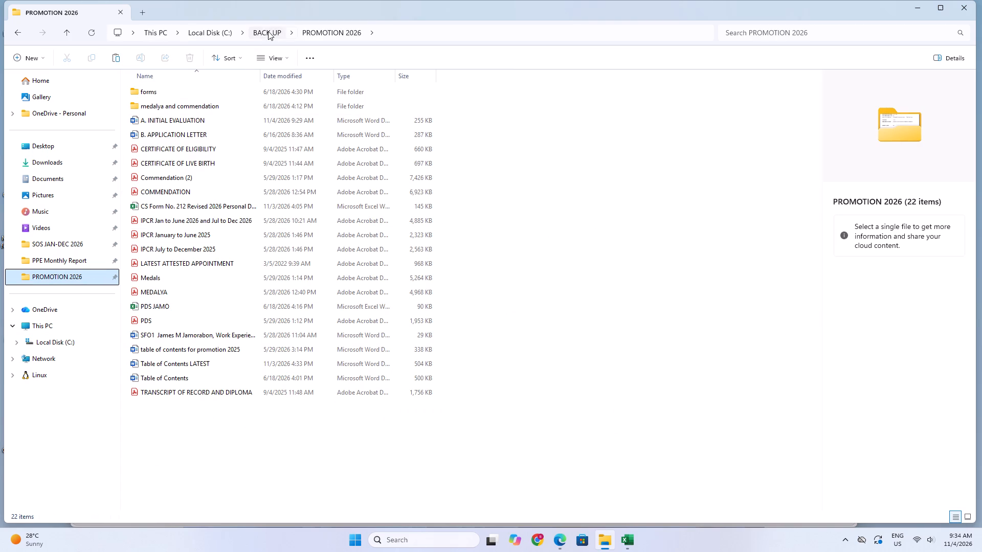
pyautogui.click(268, 31)
pyautogui.rightClick(542, 444)
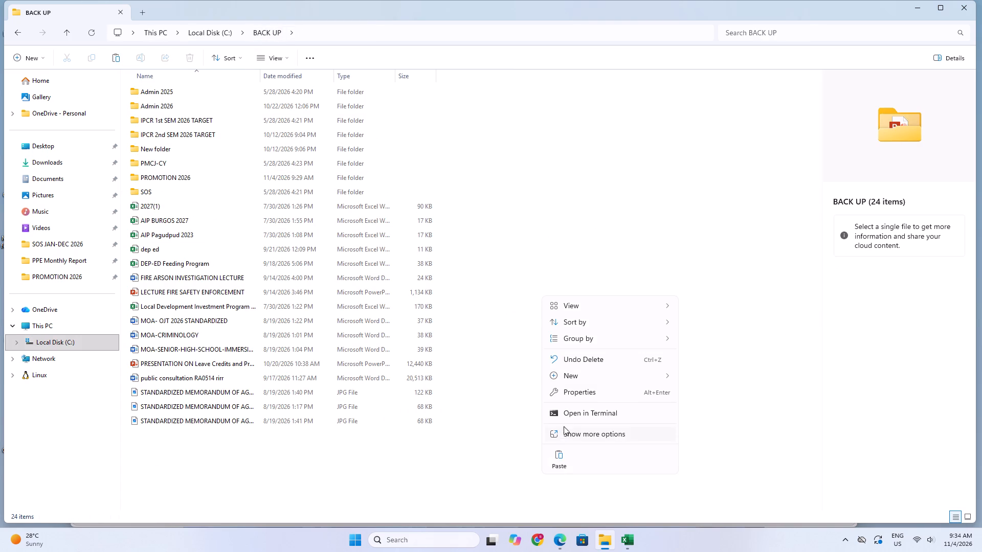
pyautogui.click(558, 458)
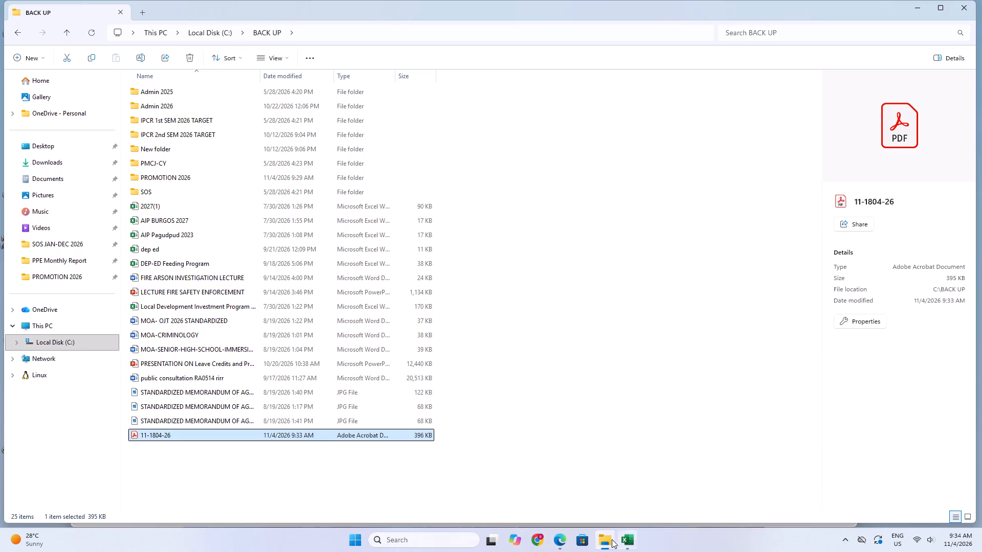
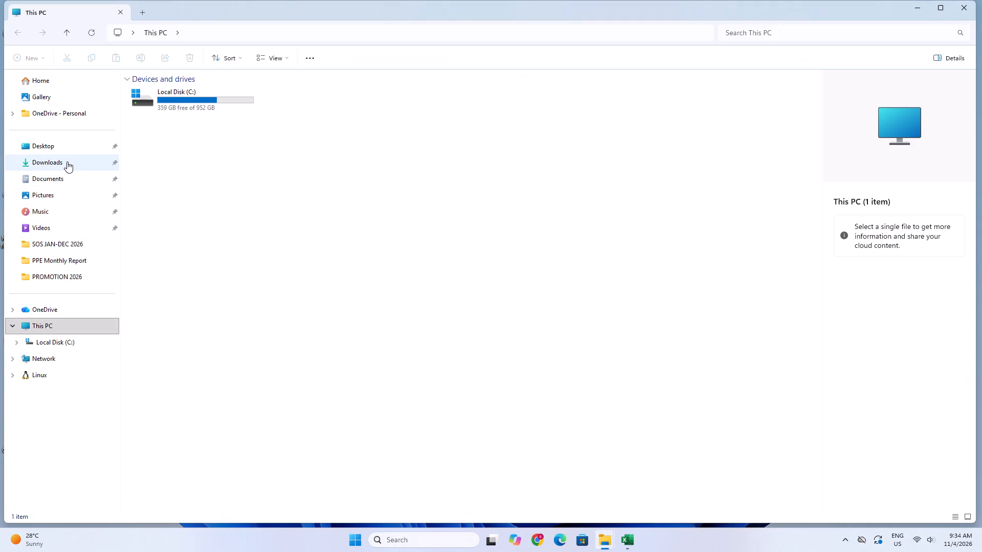
# Open the BFP ID PDF from the Downloads folder, look through its pages, and close the document.
pyautogui.doubleClick(304, 132)
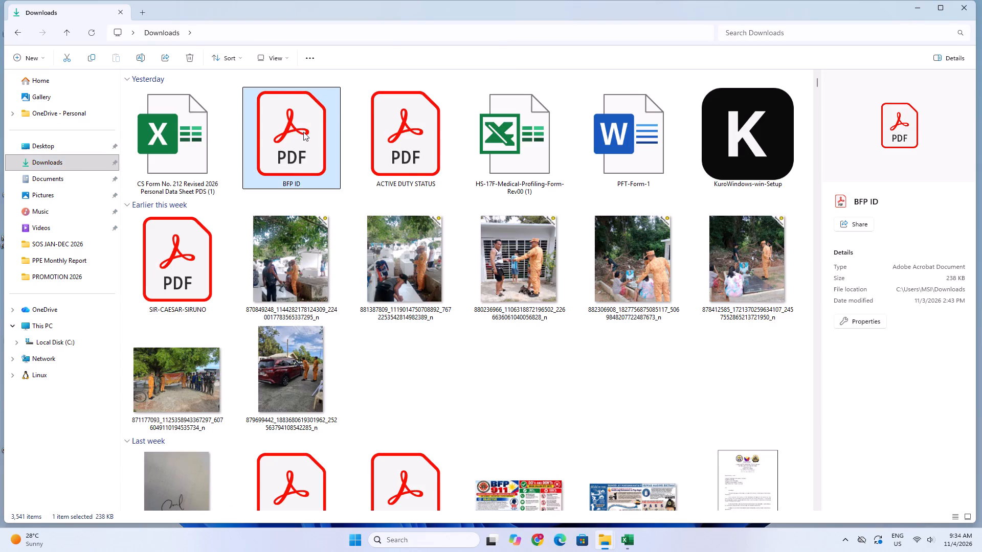
pyautogui.scroll(-4, 453, 297)
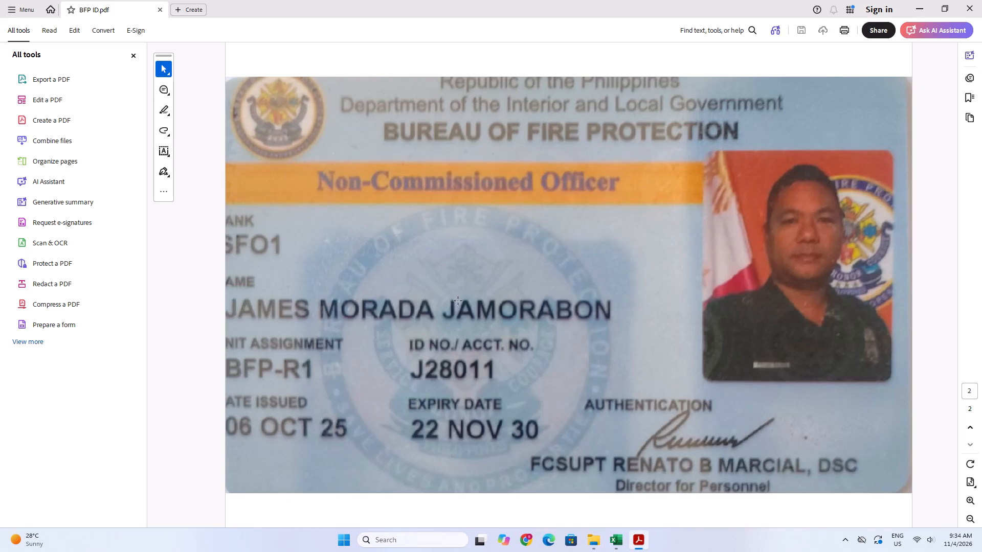
pyautogui.scroll(-6, 464, 303)
pyautogui.scroll(-9, 547, 333)
pyautogui.scroll(6, 551, 335)
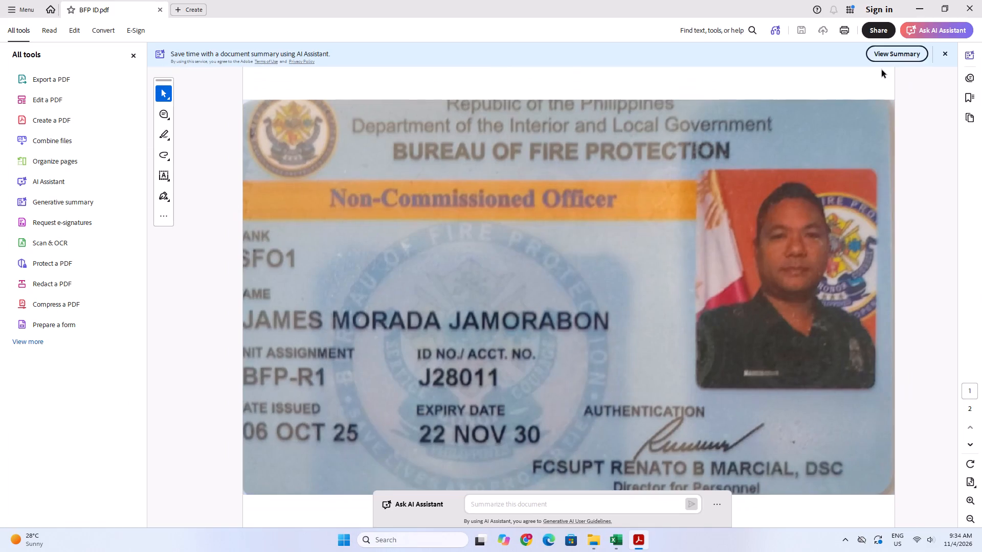
pyautogui.click(978, 6)
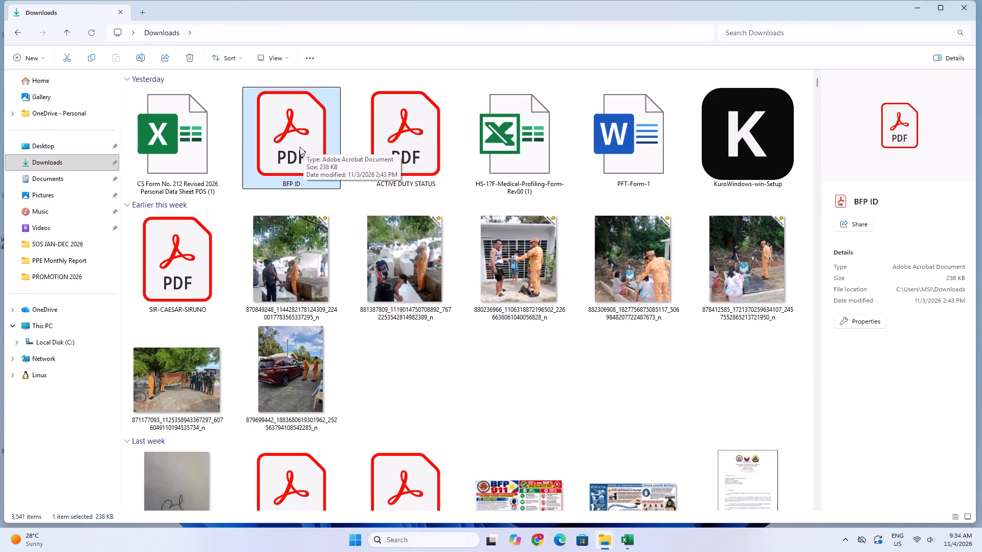
# Move the BFP ID and ACTIVE DUTY STATUS PDFs from Downloads into the BACK UP folder, and close the folder window.
pyautogui.hotkey('shift', 'Right')
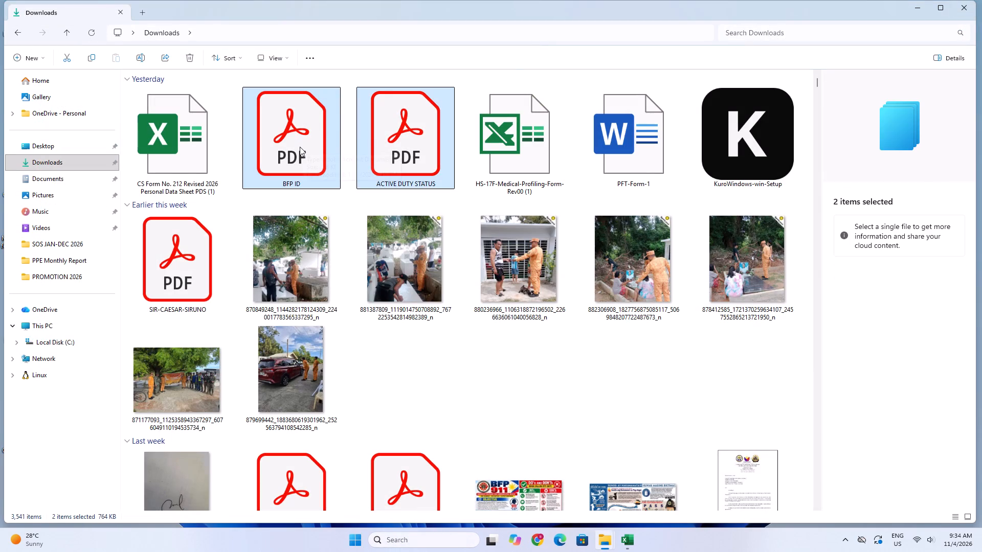
pyautogui.rightClick(300, 147)
pyautogui.click(323, 156)
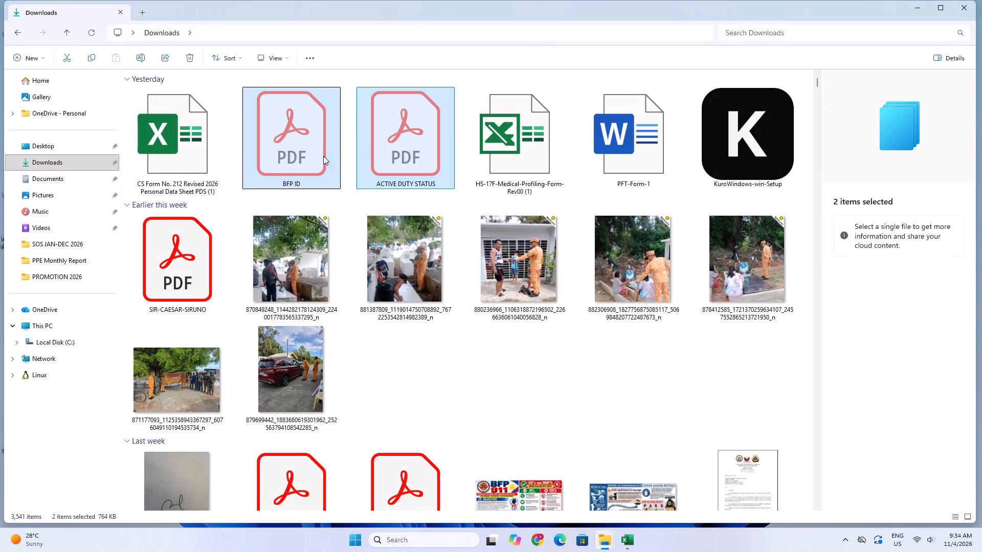
pyautogui.click(80, 279)
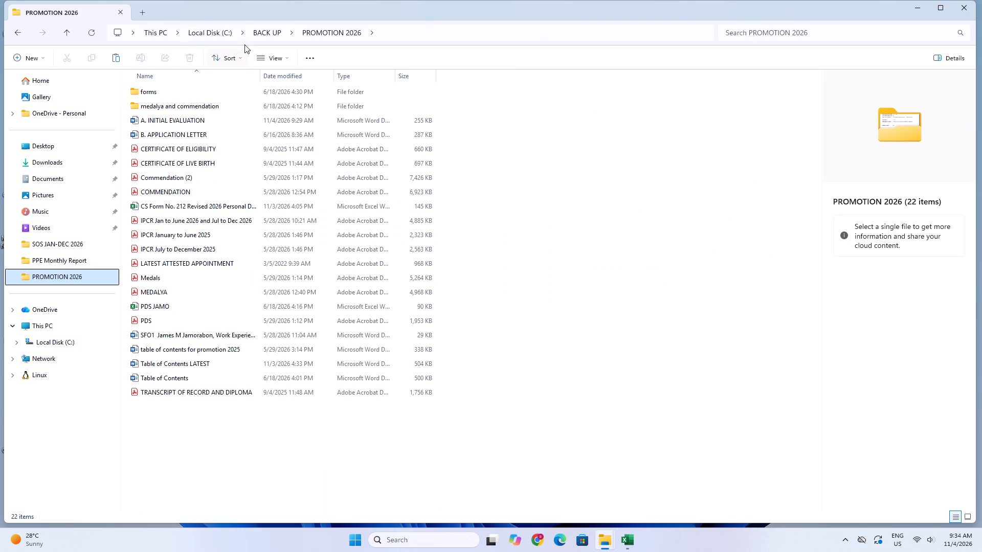
pyautogui.click(271, 33)
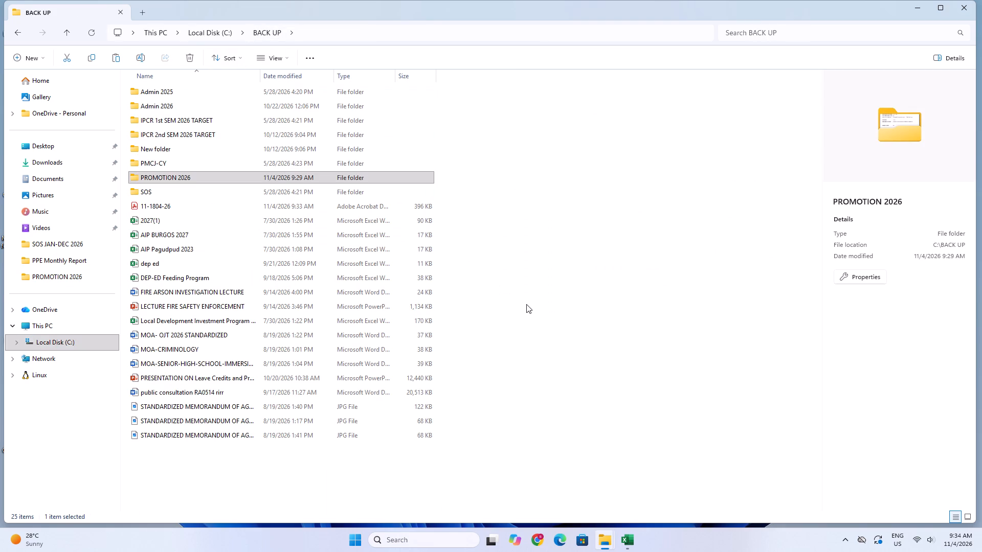
pyautogui.rightClick(526, 304)
pyautogui.click(546, 321)
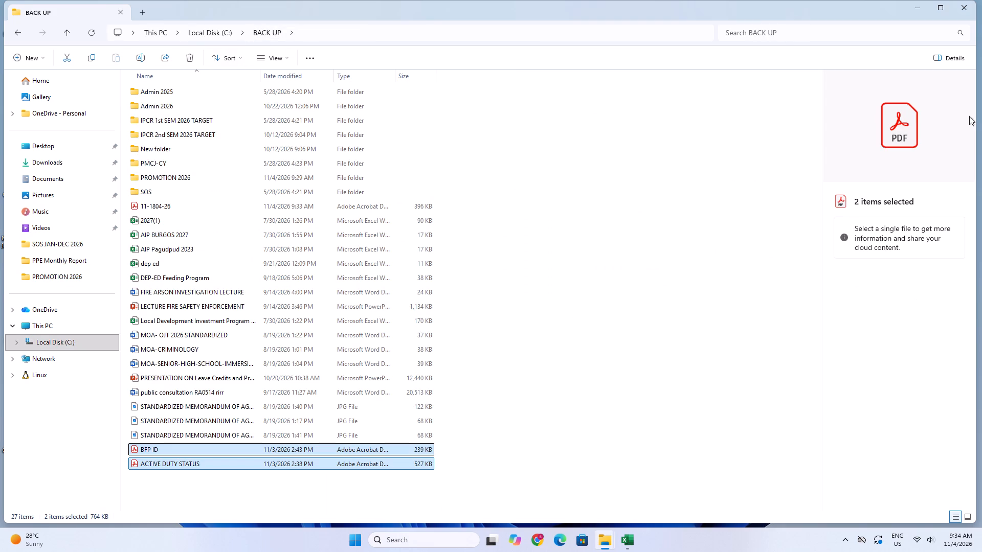
pyautogui.click(962, 3)
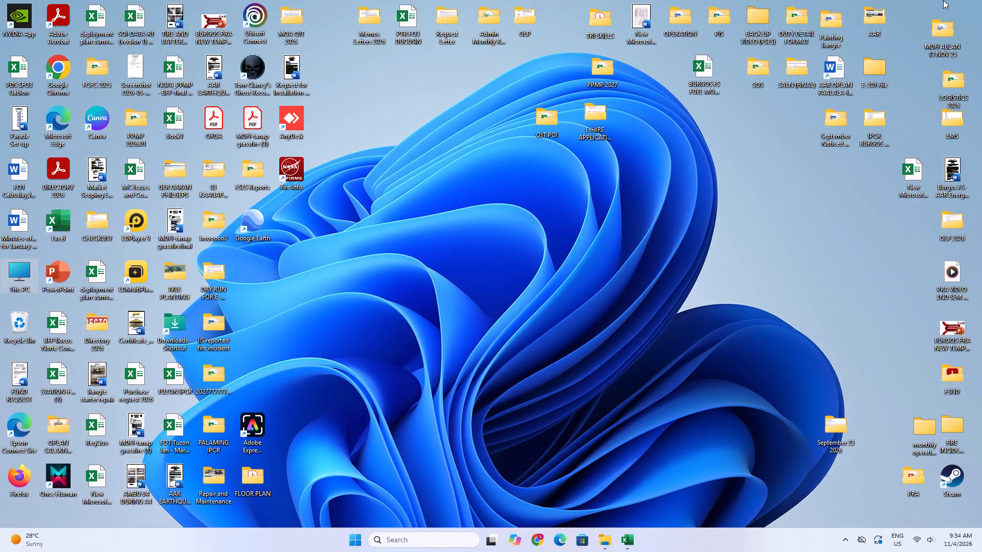
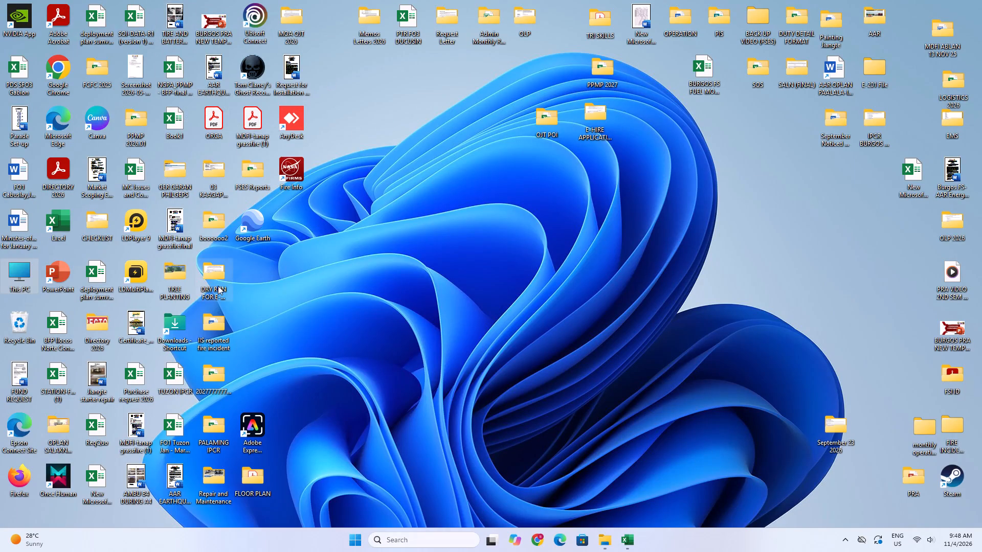
# Search the computer for "leave" and open the ITEMIZED LEAVE RECORD folder.
pyautogui.click(418, 539)
pyautogui.write('leave')
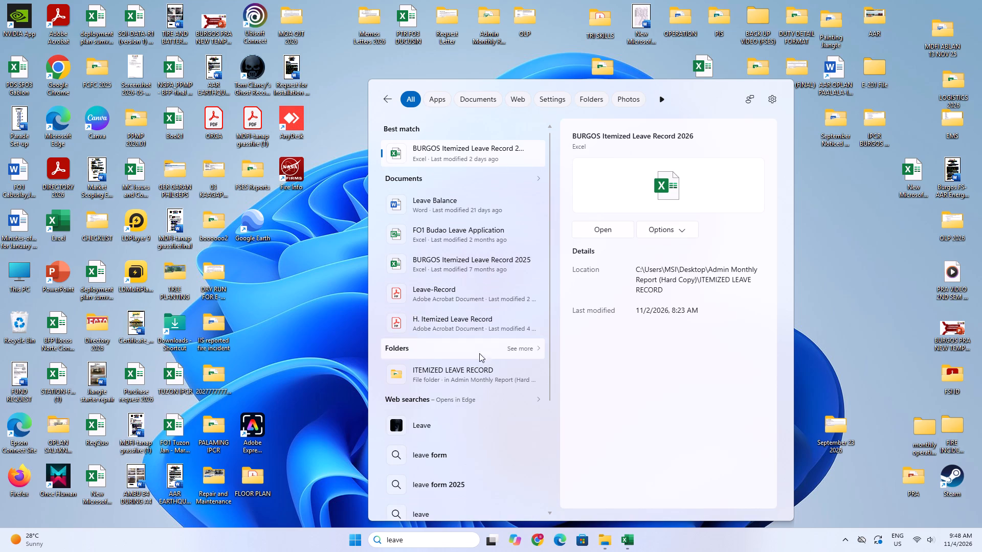
pyautogui.click(471, 377)
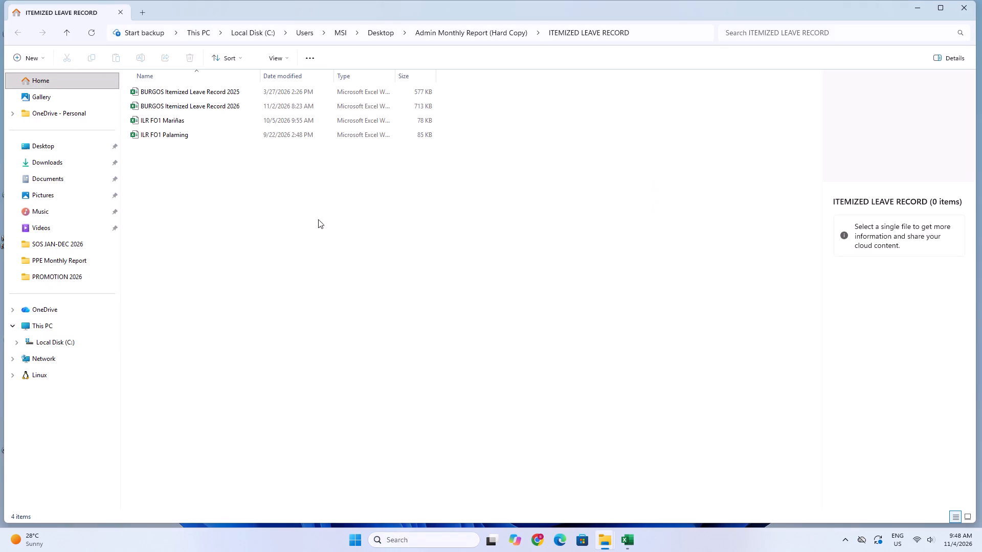
# Search for "application for leave" and close the web results window.
pyautogui.click(437, 544)
pyautogui.press('l')
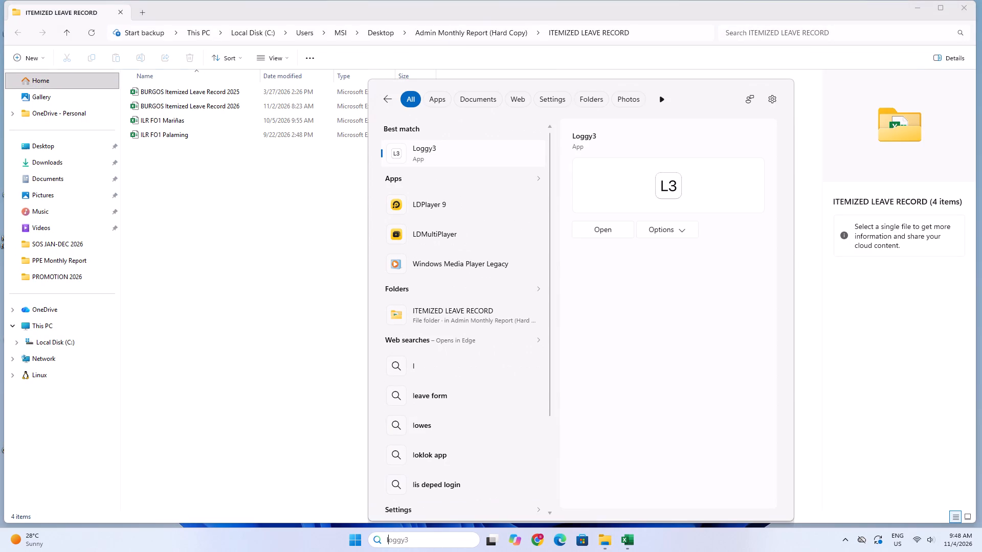
pyautogui.press('BackSpace')
pyautogui.write('appli')
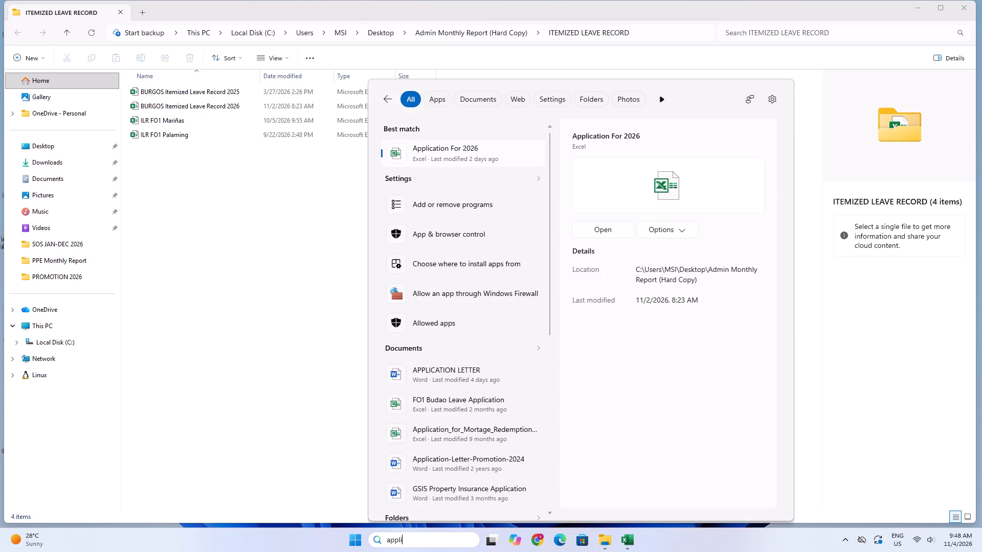
pyautogui.write('cation for')
pyautogui.press('space')
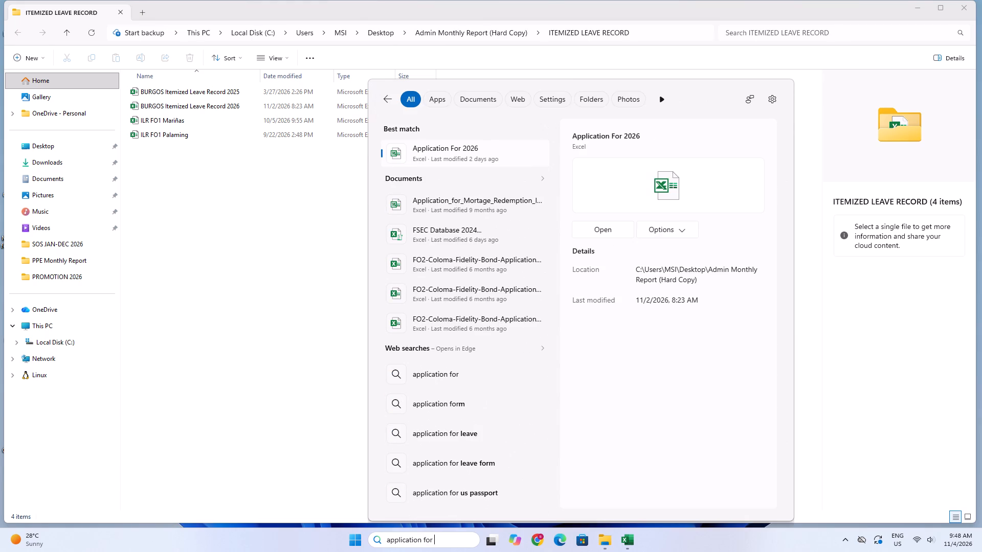
pyautogui.write('leave')
pyautogui.press('Return')
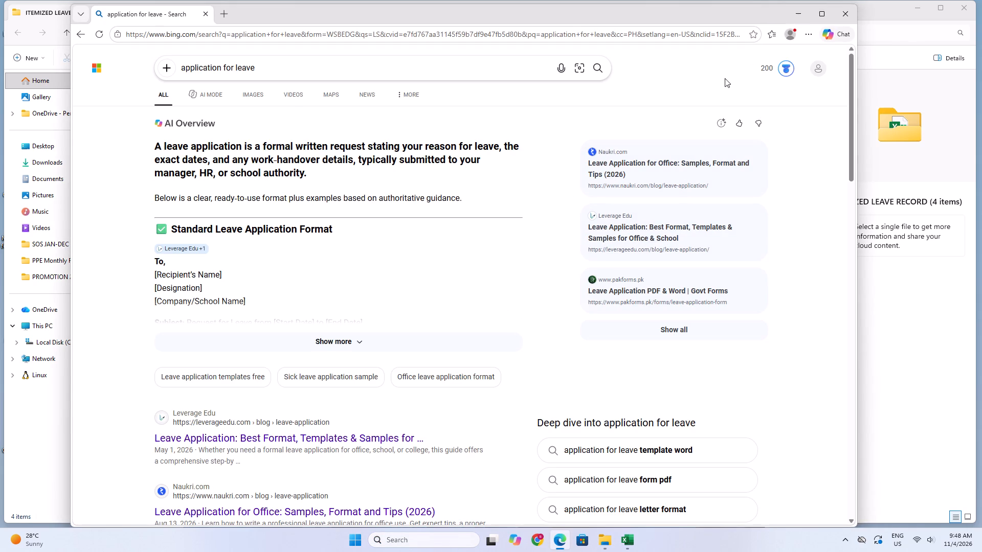
pyautogui.click(854, 8)
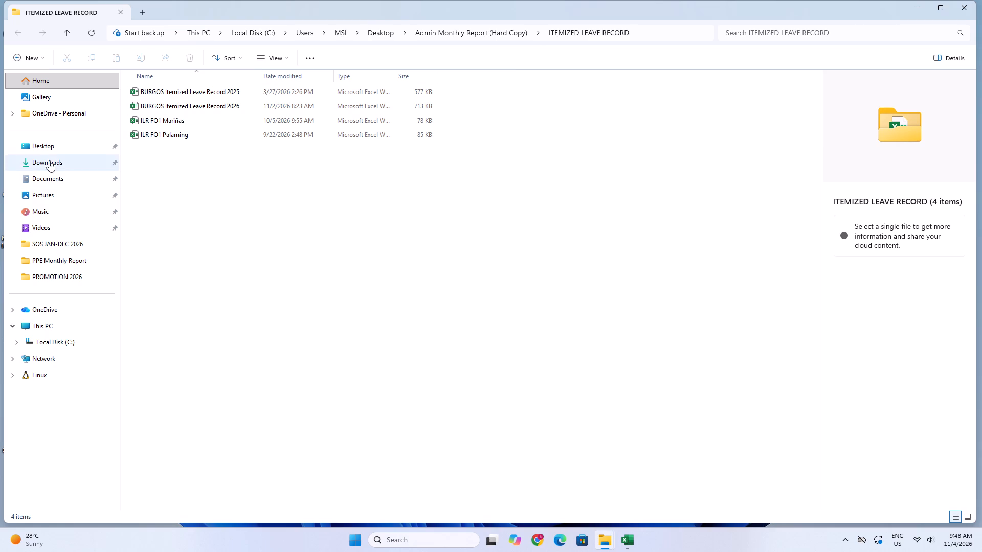
# Open the Application For 2026 workbook from the desktop's Admin Monthly Report (Hard Copy) folder.
pyautogui.click(53, 146)
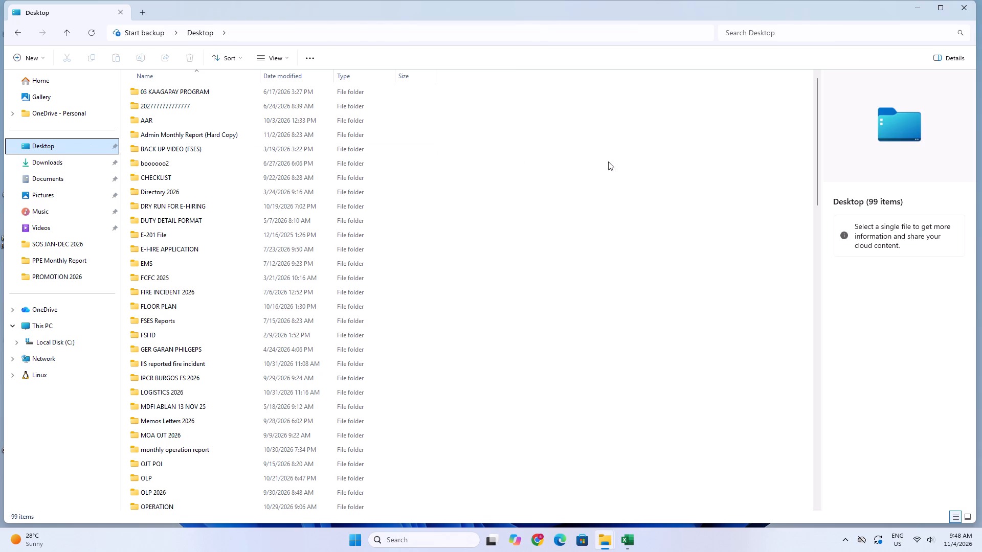
pyautogui.click(921, 6)
pyautogui.doubleClick(493, 30)
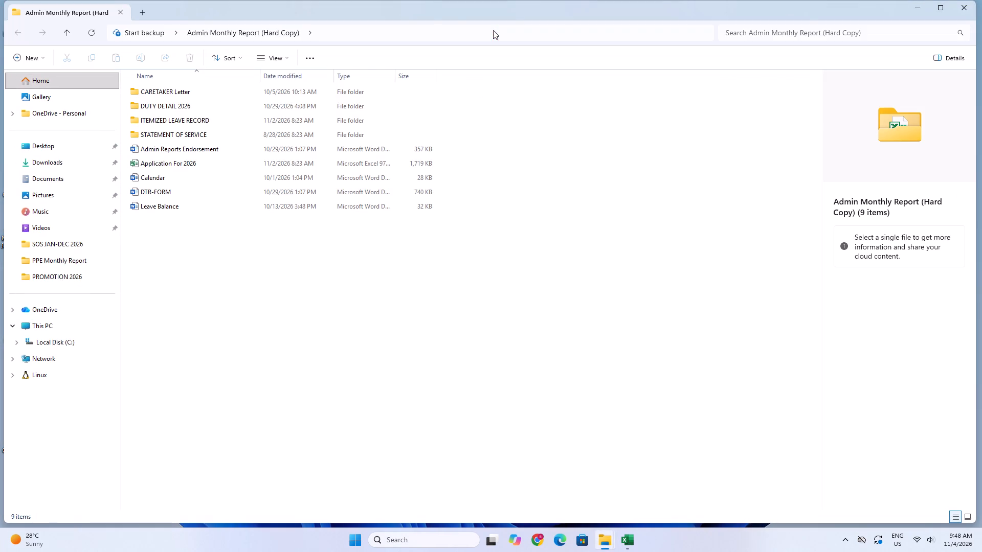
pyautogui.doubleClick(162, 165)
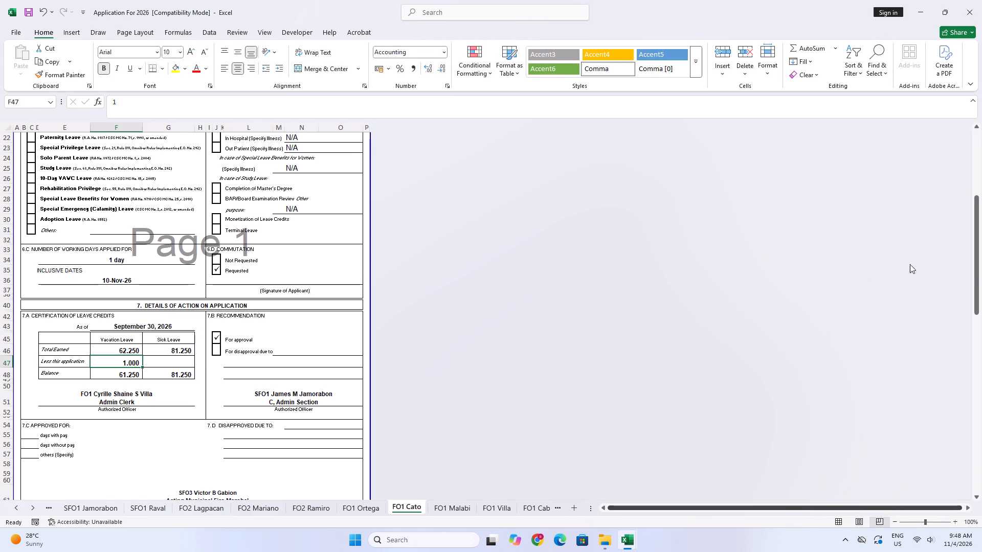
# On the FO1 Malabi sheet, replace the position entry in the leave application with "FO1/".
pyautogui.moveTo(975, 273); pyautogui.dragTo(975, 187)
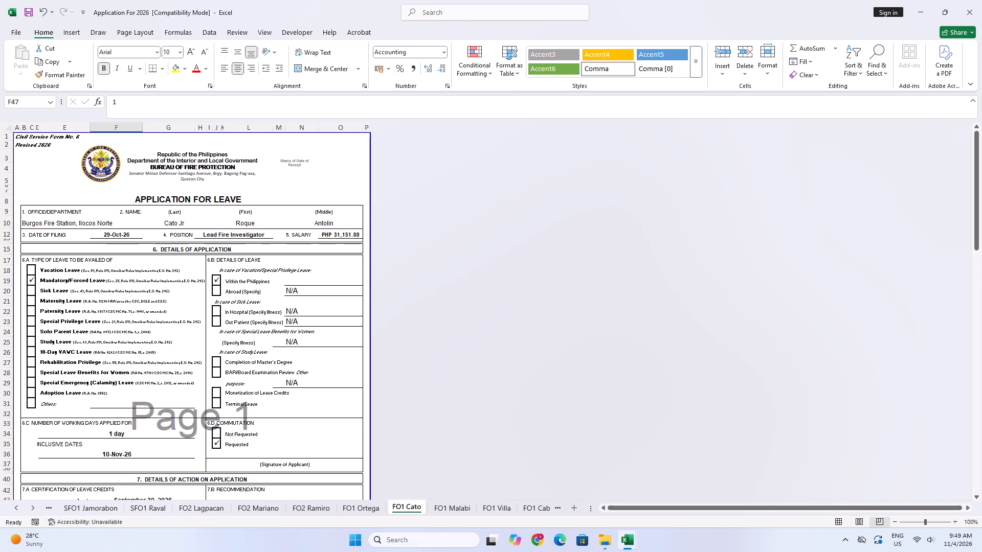
pyautogui.click(258, 237)
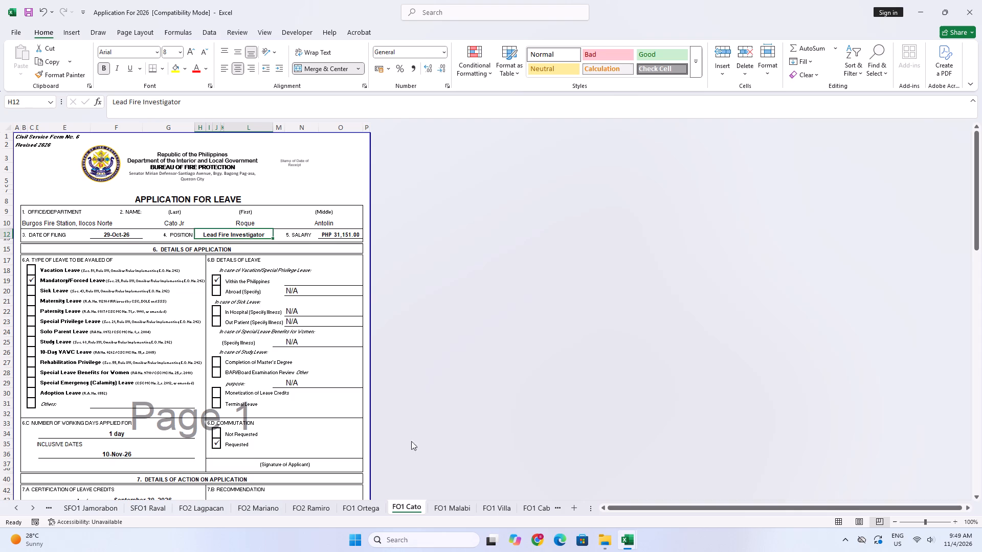
pyautogui.click(460, 511)
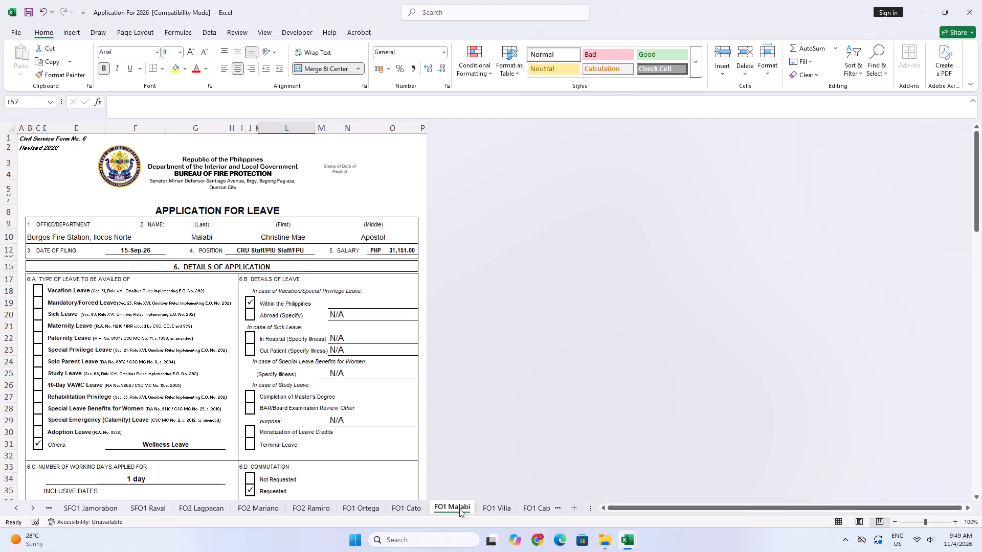
pyautogui.click(279, 254)
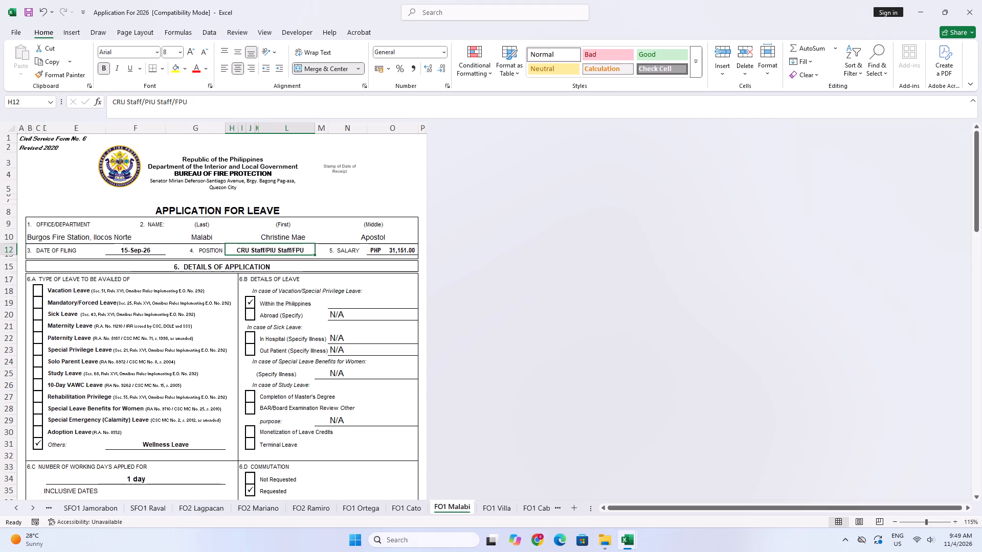
pyautogui.hotkey('shift', 'f')
pyautogui.hotkey('shift', 'o')
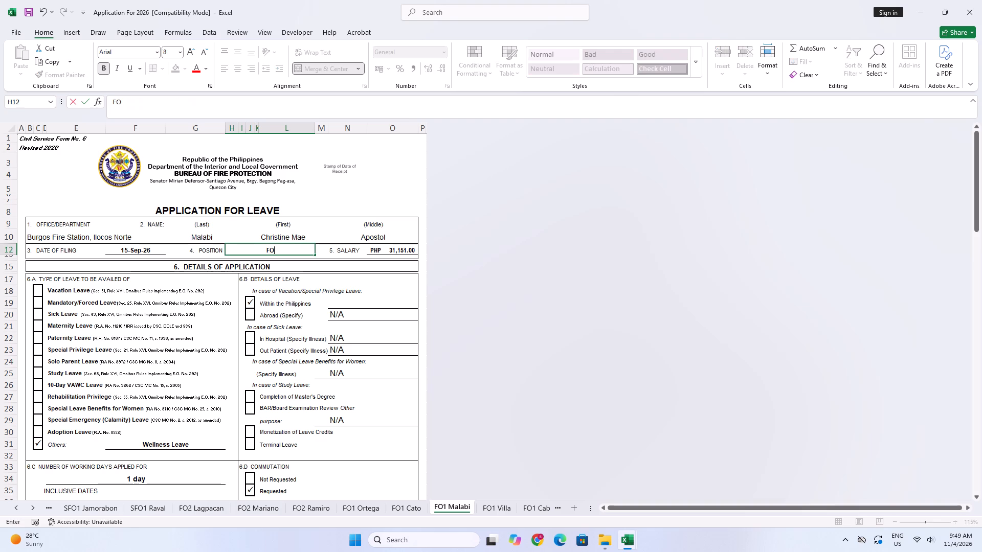
pyautogui.press('1')
pyautogui.press('/')
# Change the number of working days applied for to "1 working day".
pyautogui.scroll(-1, 274, 443)
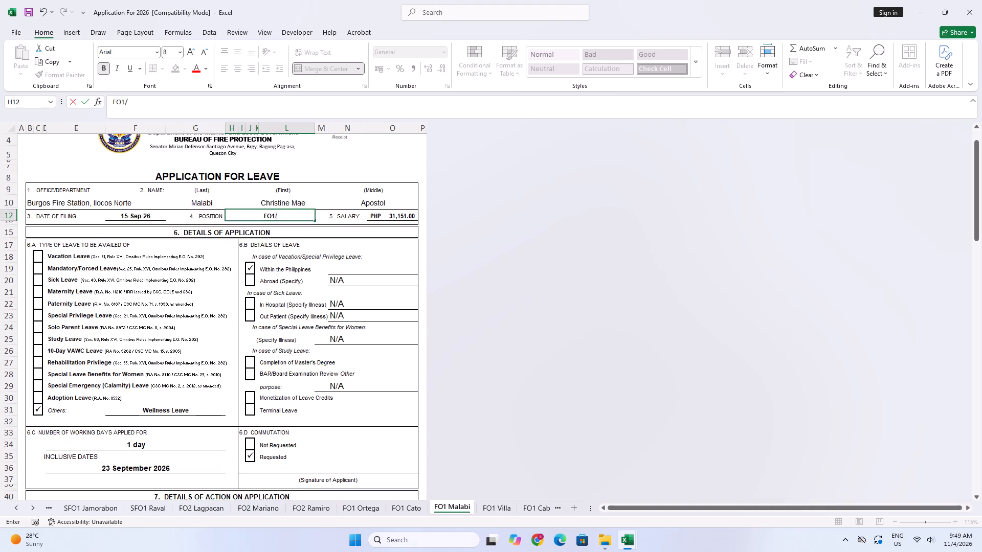
pyautogui.click(139, 447)
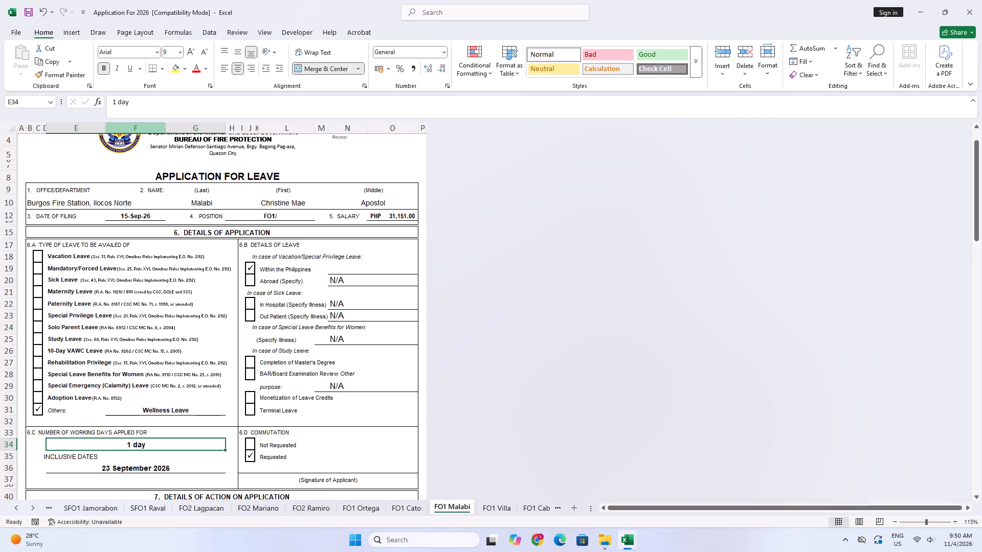
pyautogui.click(117, 103)
pyautogui.write('worj')
pyautogui.press('BackSpace')
pyautogui.write('king')
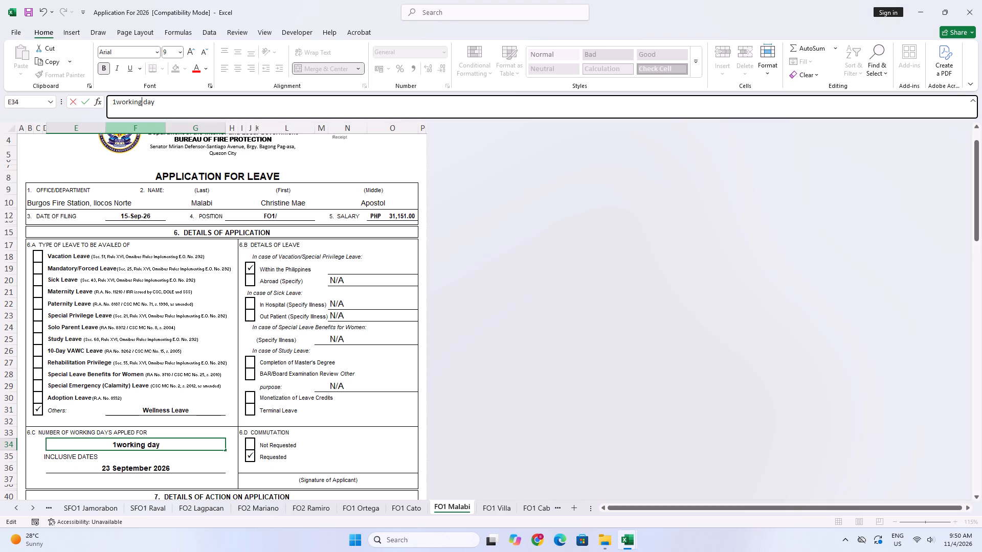
pyautogui.click(117, 100)
pyautogui.press('space')
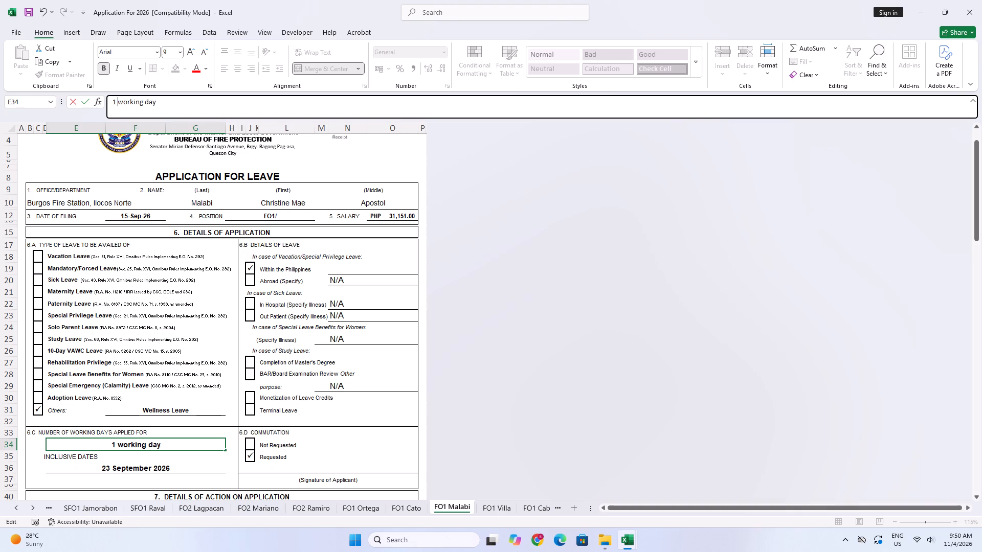
pyautogui.click(231, 356)
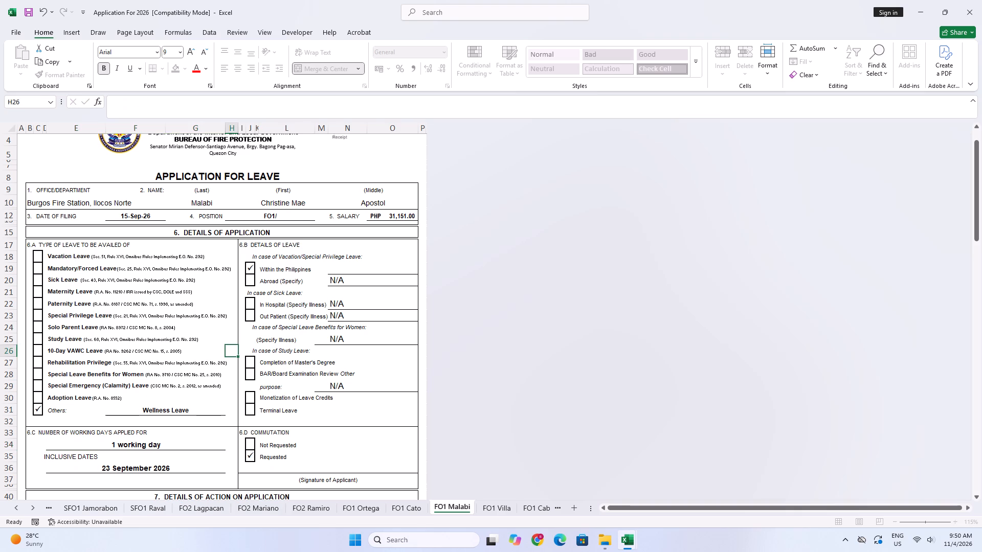
# Set the inclusive dates of the leave to 03 November 2026.
pyautogui.click(114, 469)
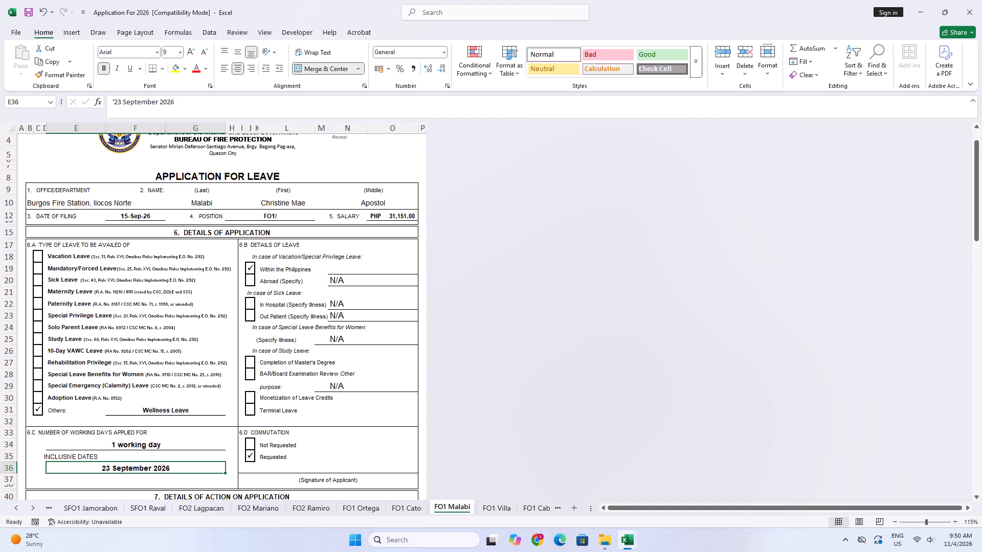
pyautogui.click(136, 102)
pyautogui.click(136, 102)
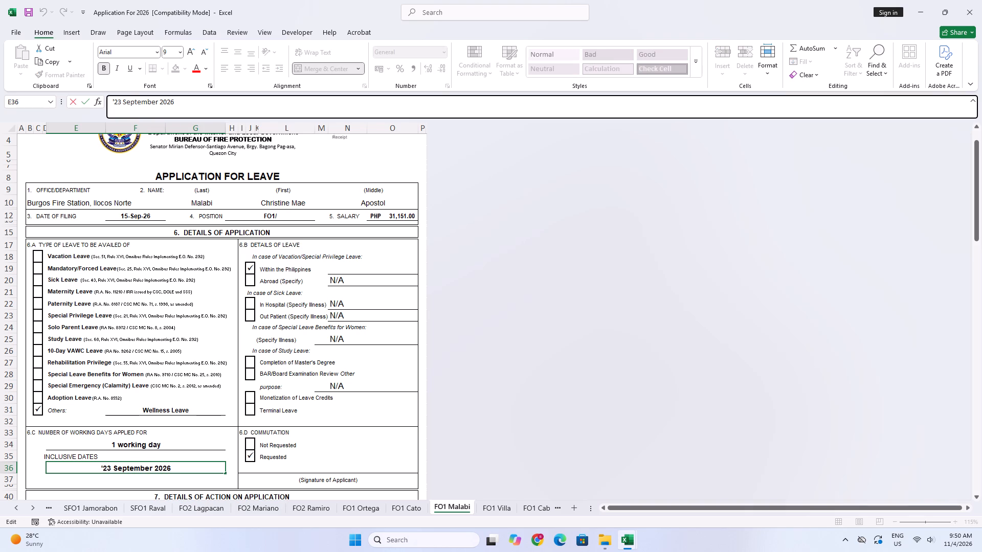
pyautogui.press('BackSpace')
pyautogui.press('BackSpace')
pyautogui.press('BackSpace')
pyautogui.press('BackSpace')
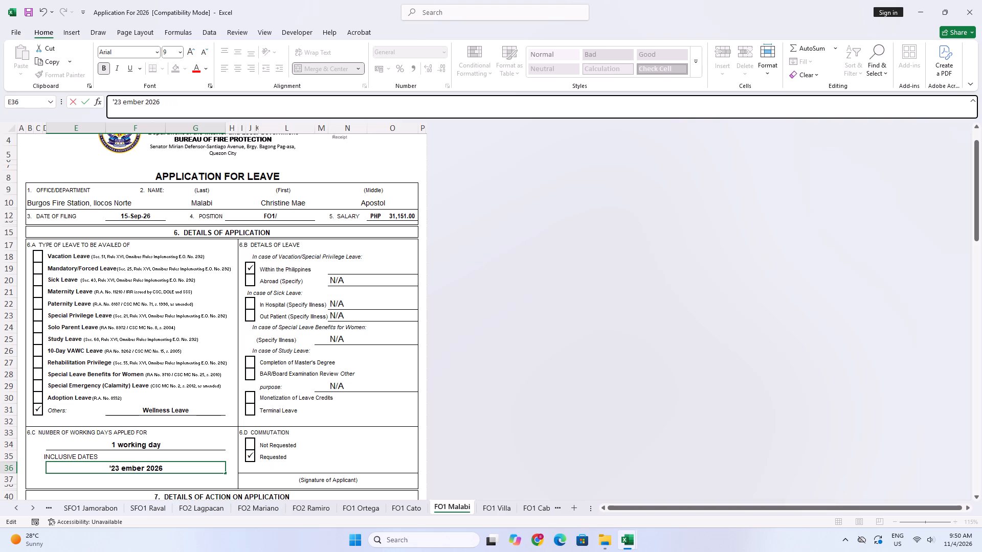
pyautogui.write('Novem')
pyautogui.press('BackSpace')
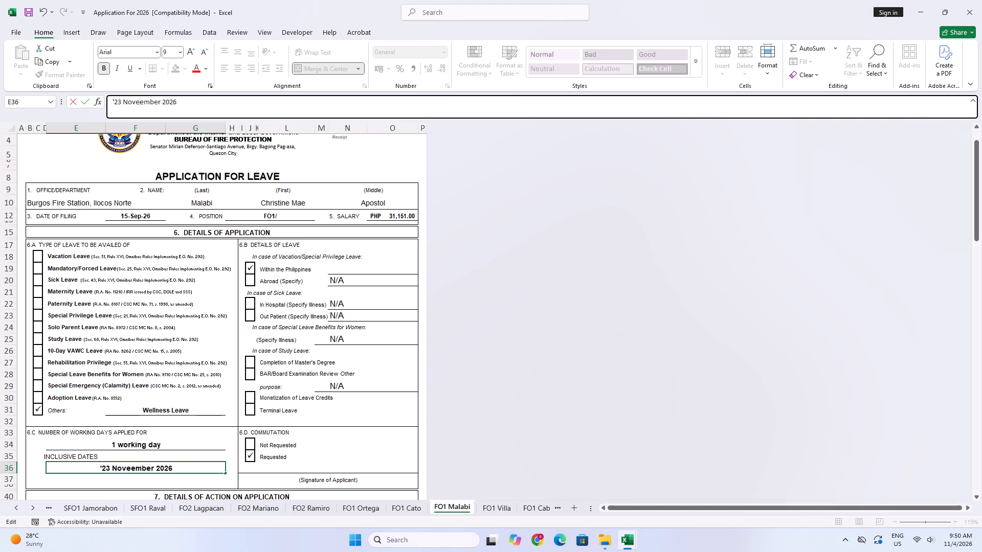
pyautogui.press('BackSpace')
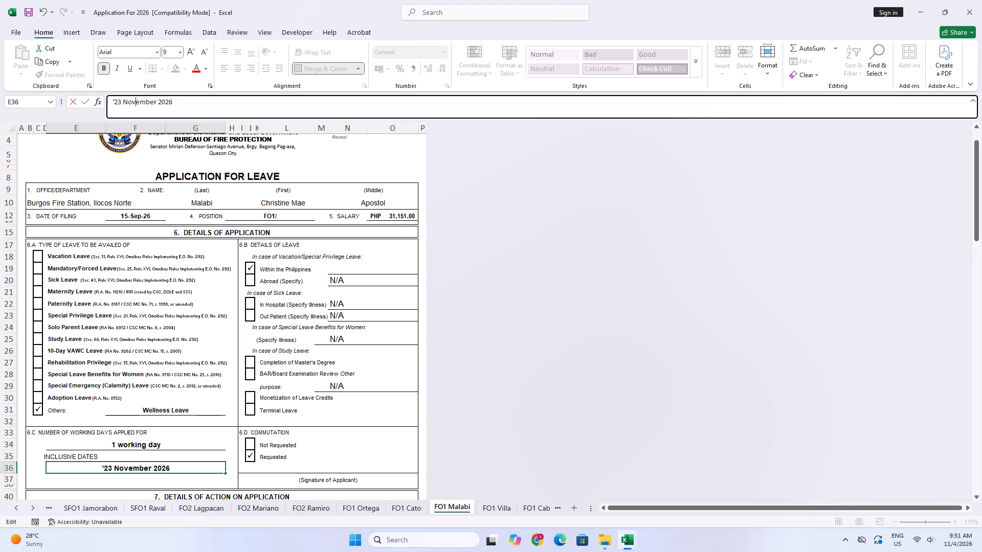
pyautogui.click(110, 469)
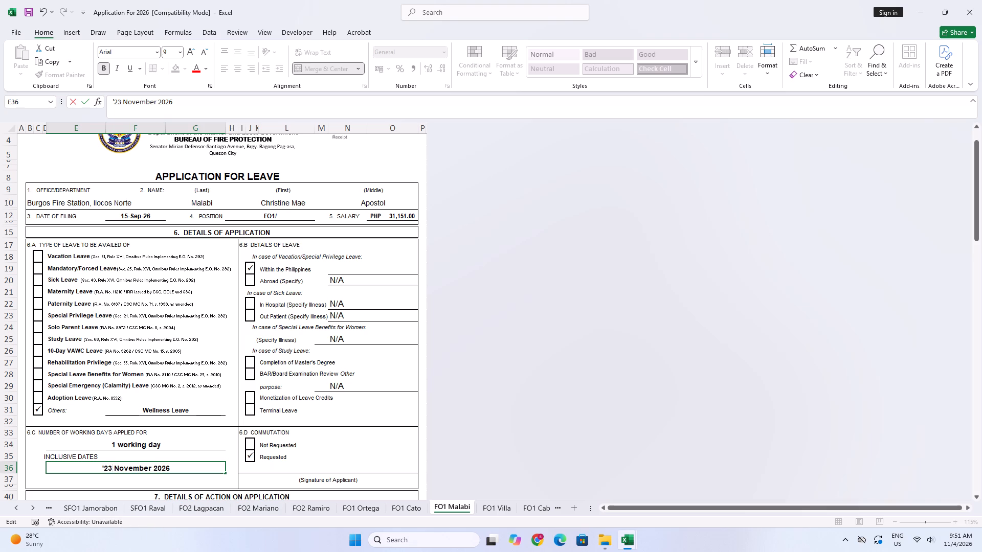
pyautogui.press('BackSpace')
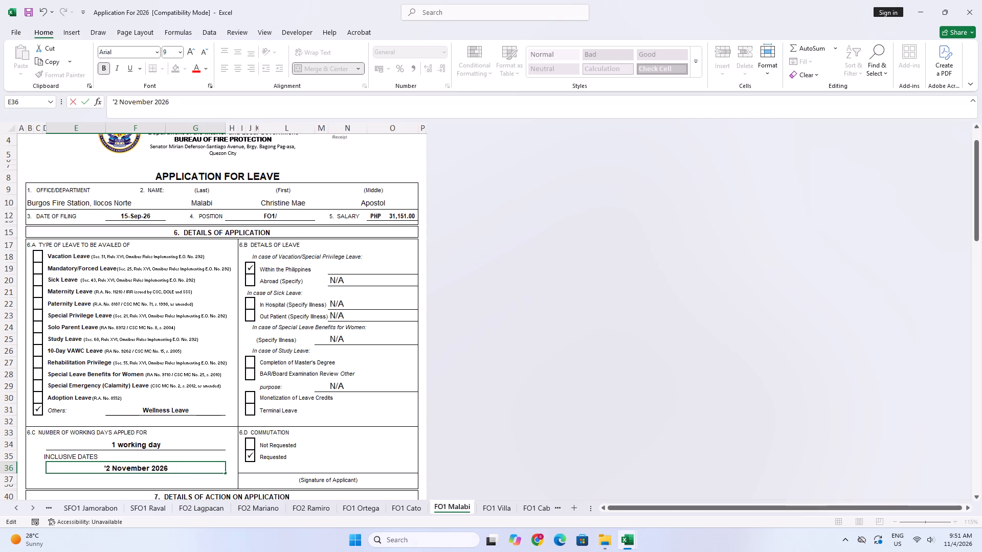
pyautogui.press('BackSpace')
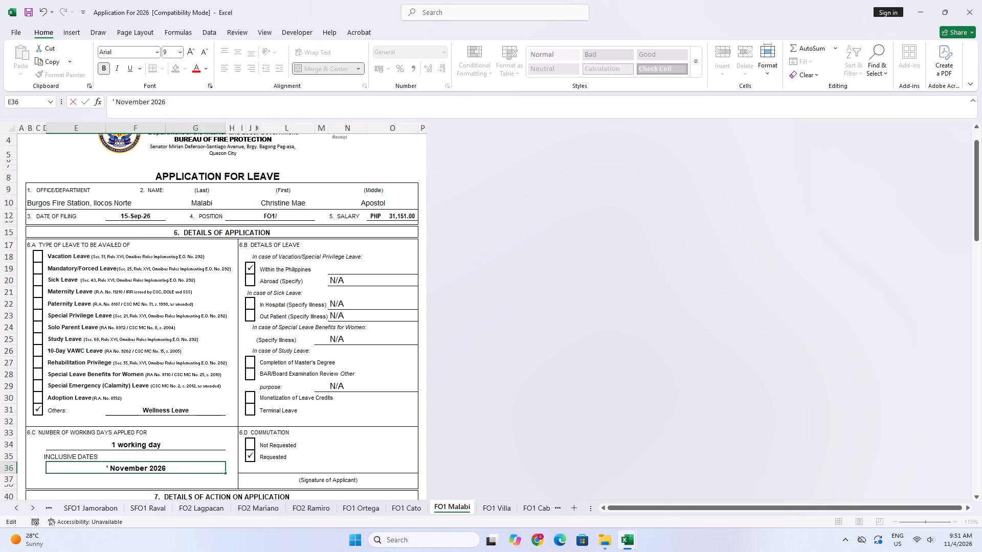
pyautogui.write('03')
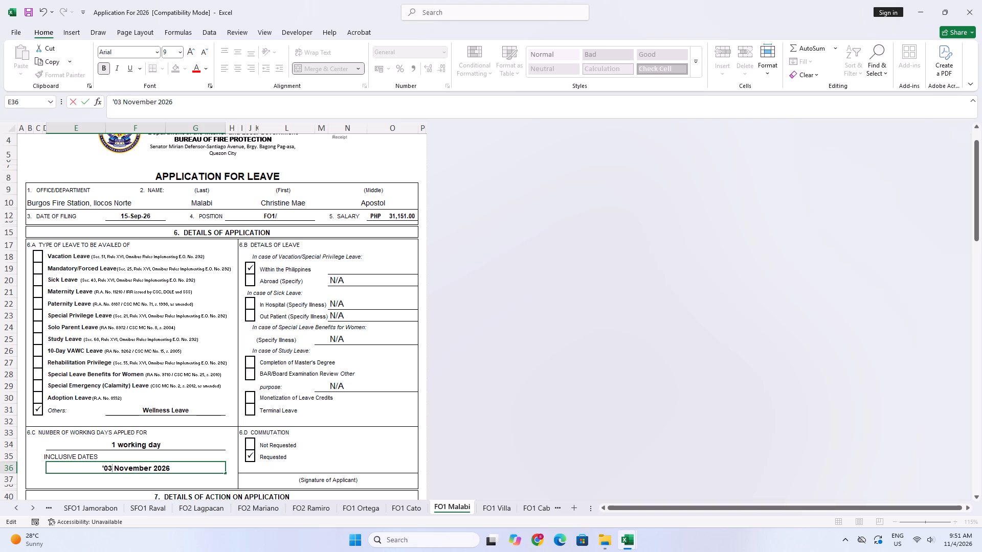
# Complete the position entry in cell H12 as "FO1/Permanent".
pyautogui.click(286, 216)
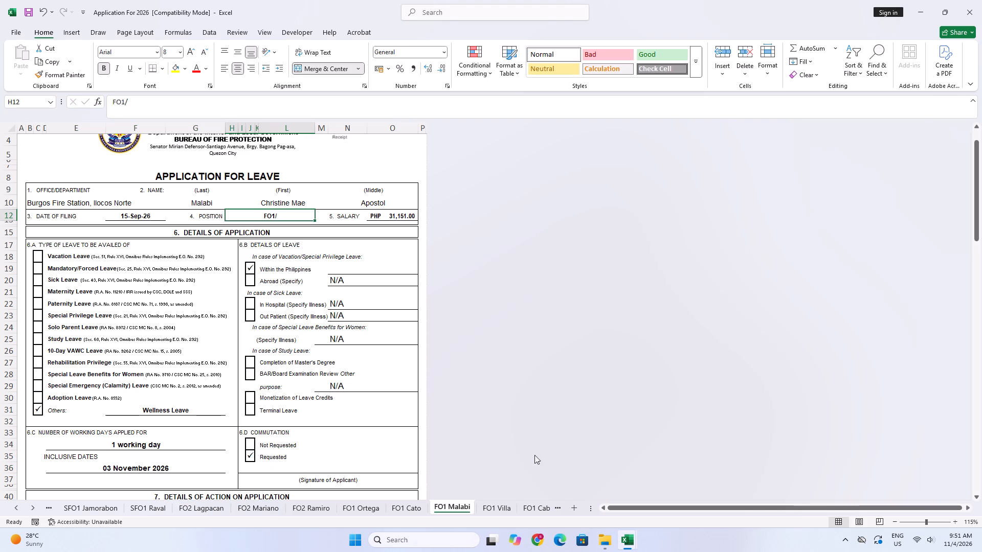
pyautogui.click(158, 99)
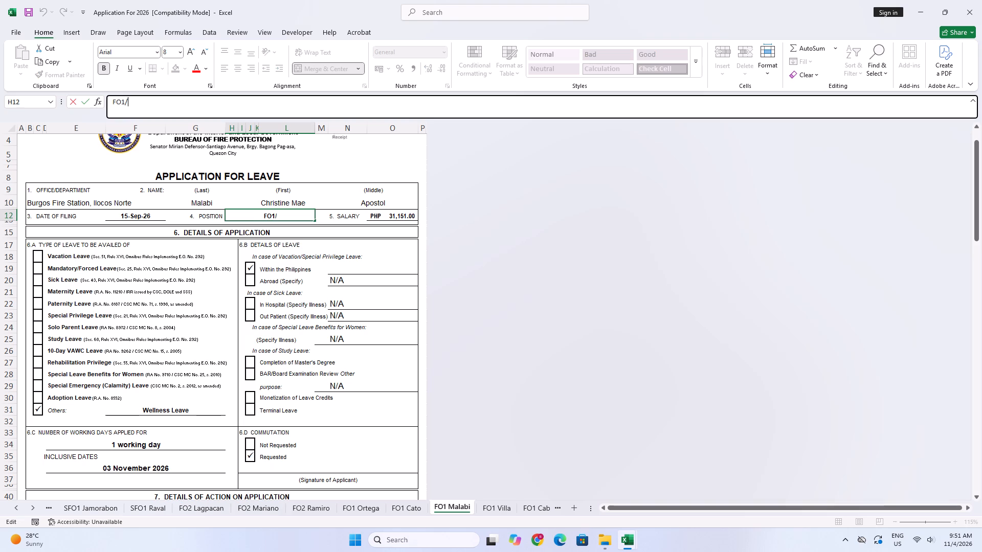
pyautogui.write('Permanen')
pyautogui.press('t')
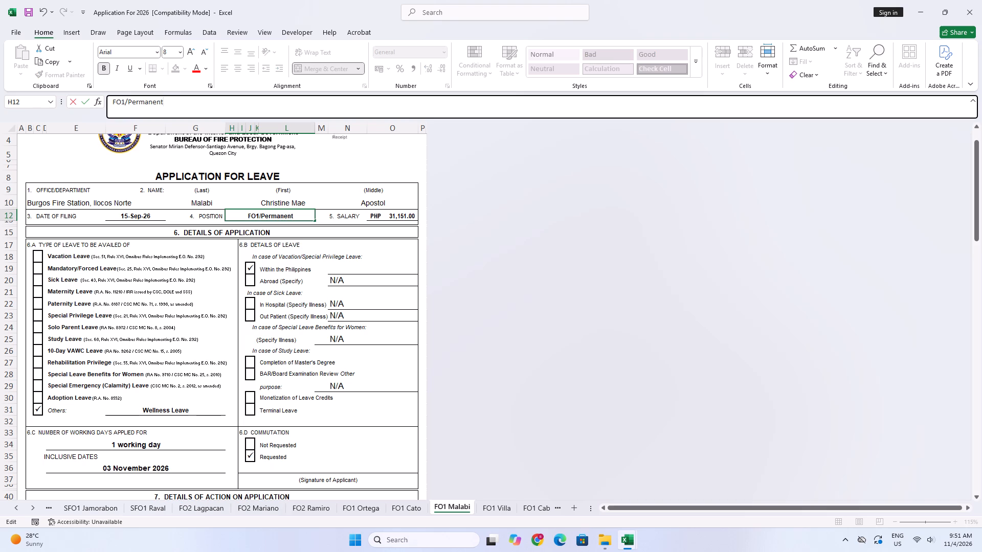
pyautogui.click(457, 257)
pyautogui.click(416, 280)
pyautogui.click(514, 262)
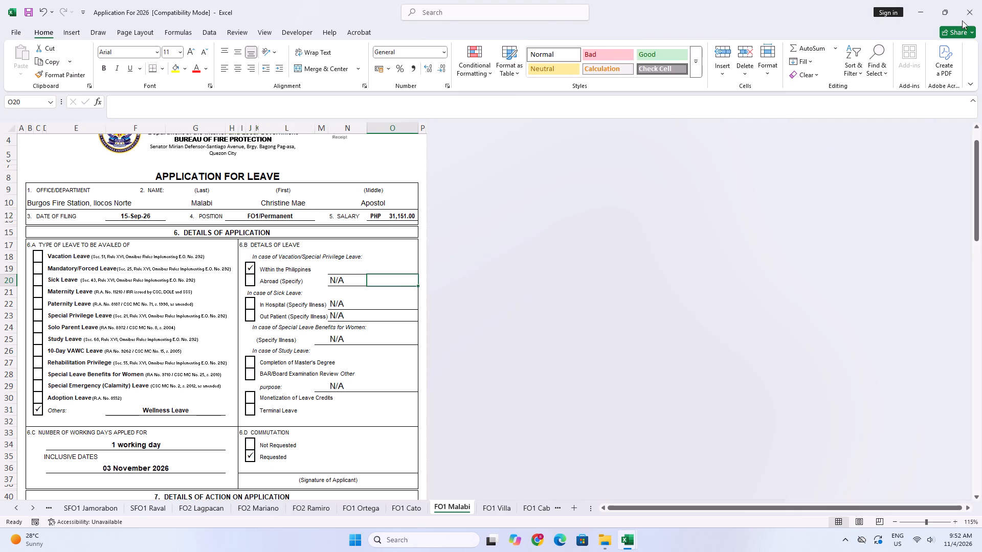
# Close the Application For 2026 workbook, saving its changes, and clear the window left behind it.
pyautogui.click(965, 9)
pyautogui.click(466, 284)
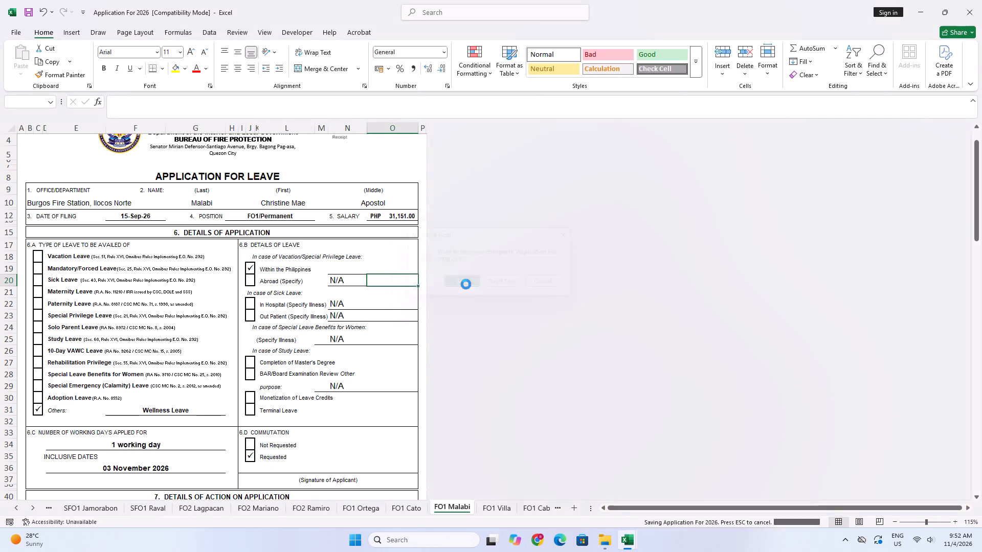
pyautogui.click(920, 9)
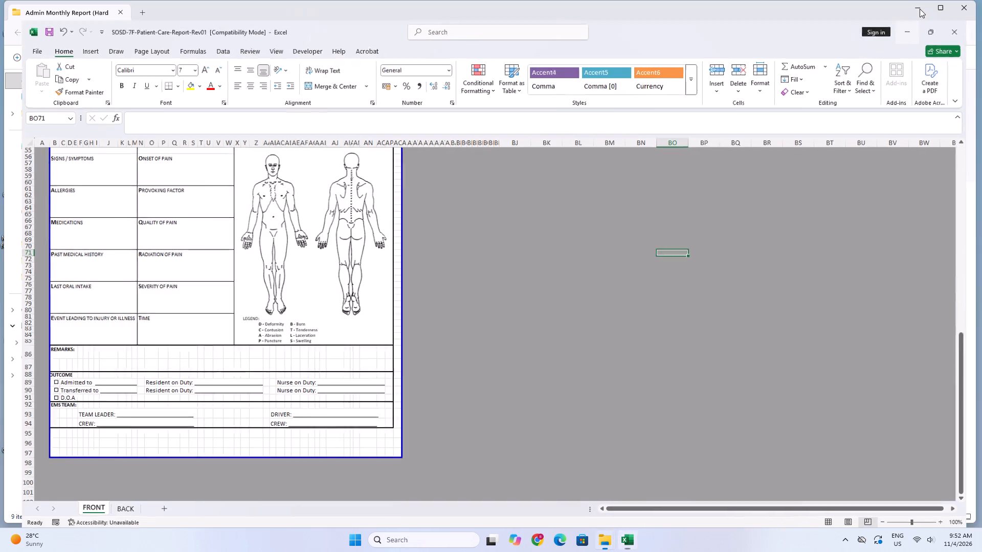
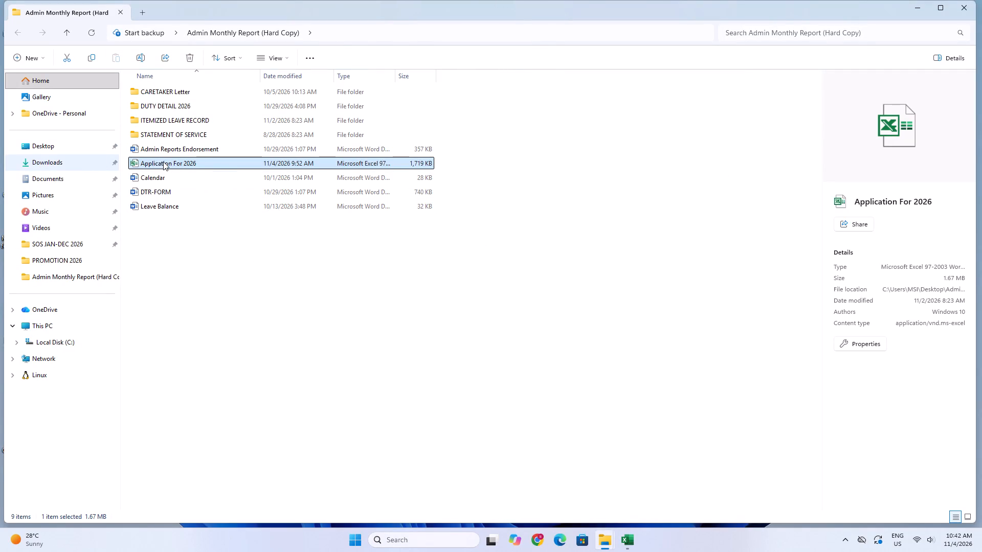
# Open the Table of Contents LATEST document from the PROMOTION 2026 folder inside BACK UP on Local Disk (C:).
pyautogui.click(72, 323)
pyautogui.doubleClick(184, 94)
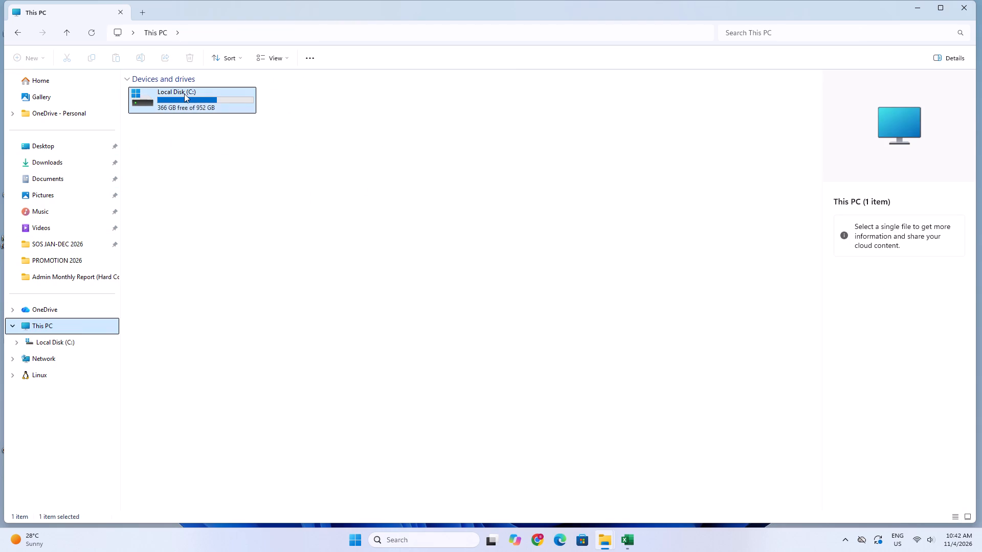
pyautogui.doubleClick(183, 91)
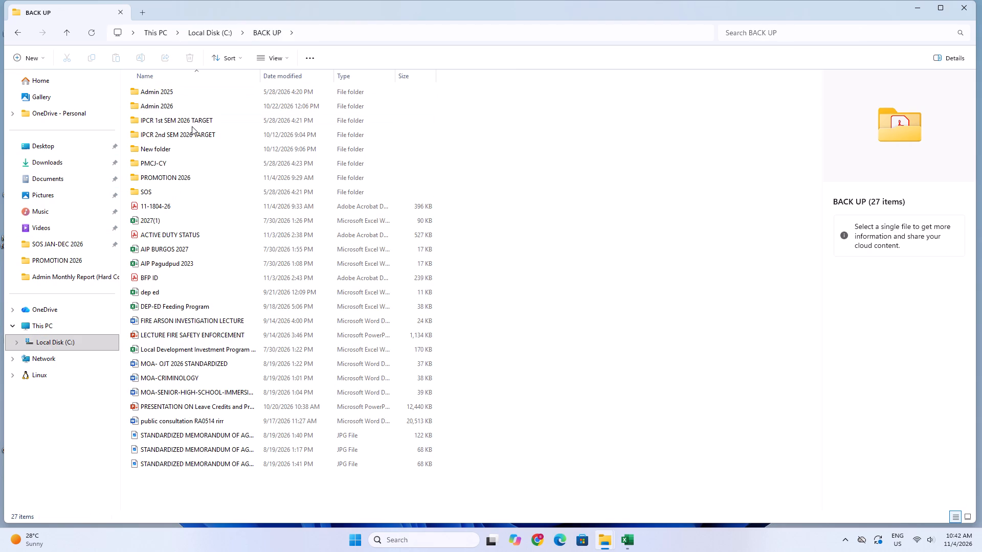
pyautogui.doubleClick(200, 175)
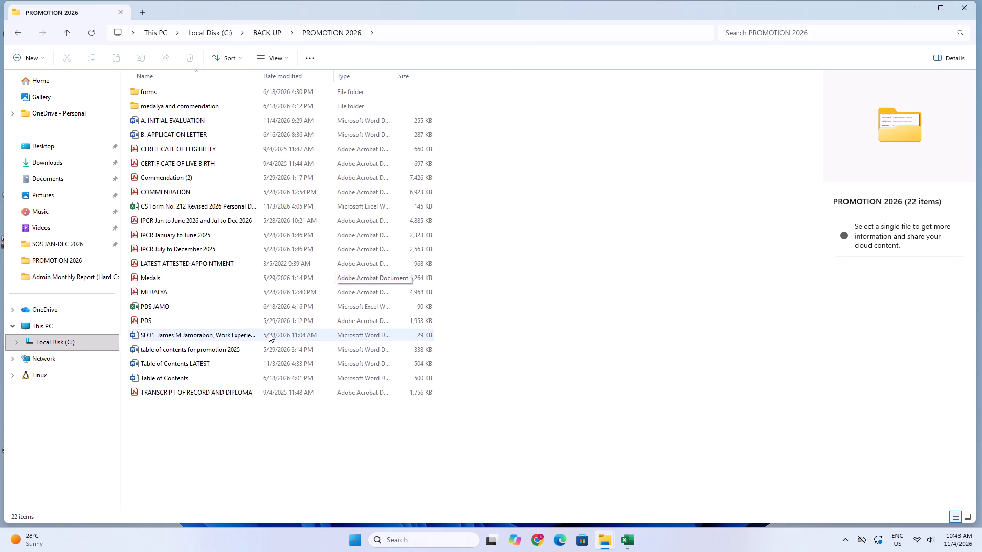
pyautogui.doubleClick(256, 361)
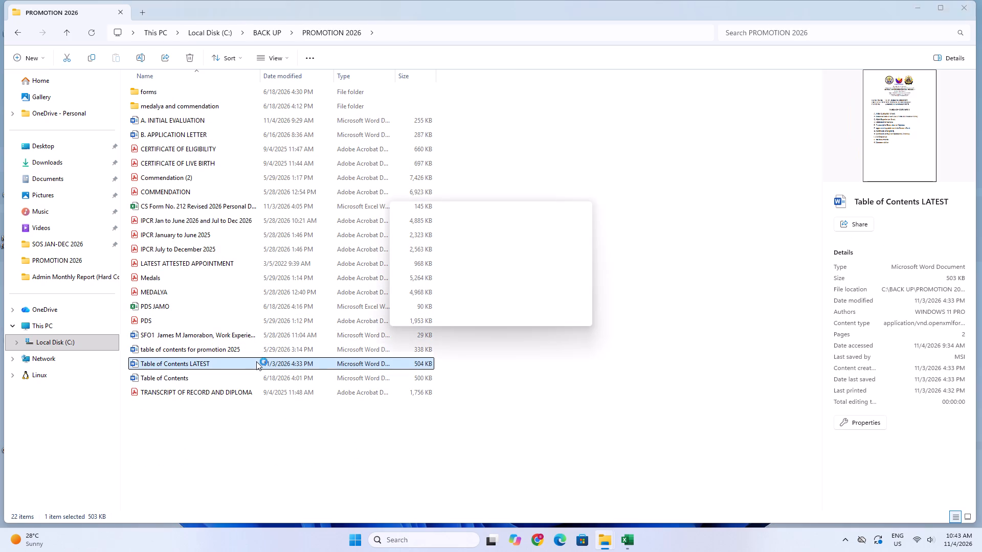
# Delete the Medals/Awards and Commendation entries from the end of the table of contents list.
pyautogui.scroll(-8, 443, 359)
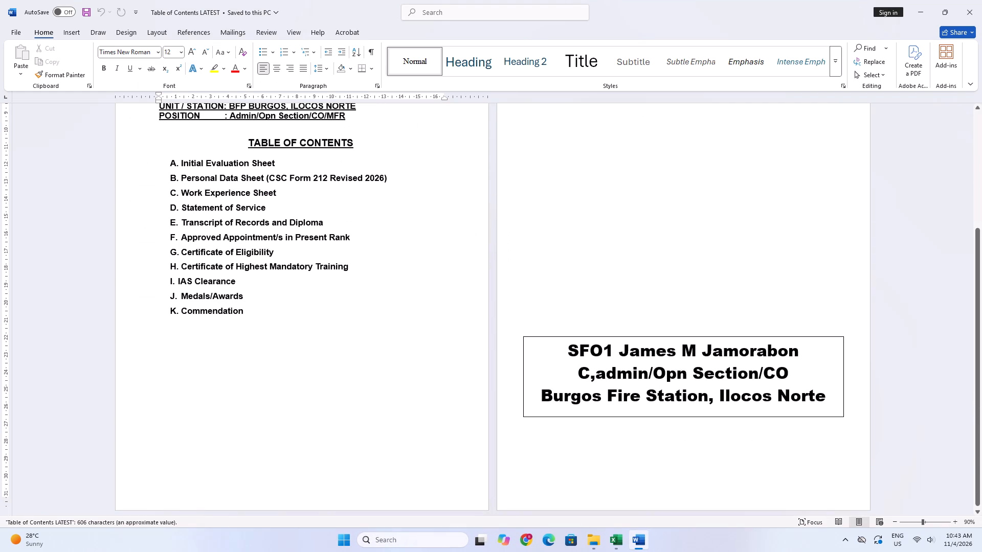
pyautogui.moveTo(181, 295); pyautogui.dragTo(238, 302)
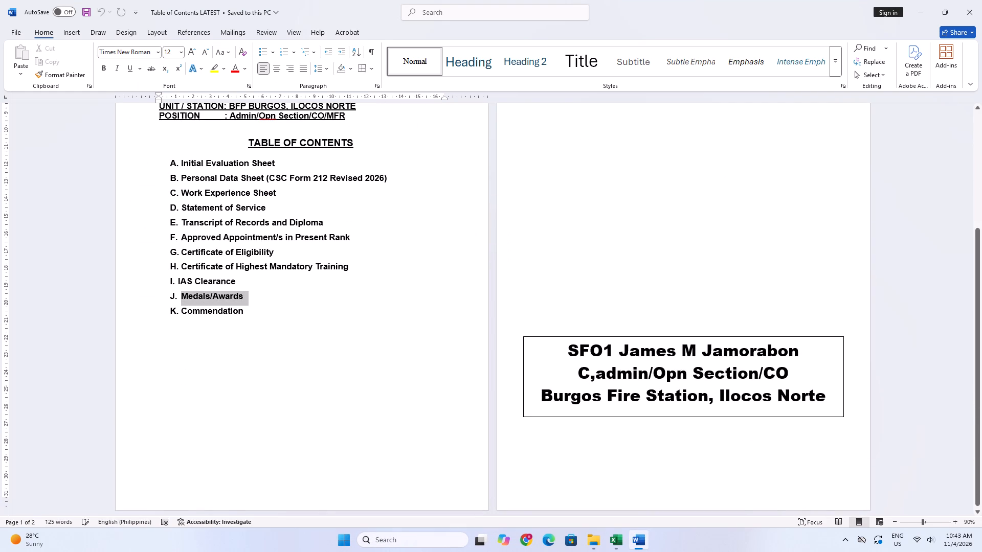
pyautogui.moveTo(238, 302); pyautogui.dragTo(243, 309)
pyautogui.press('Delete')
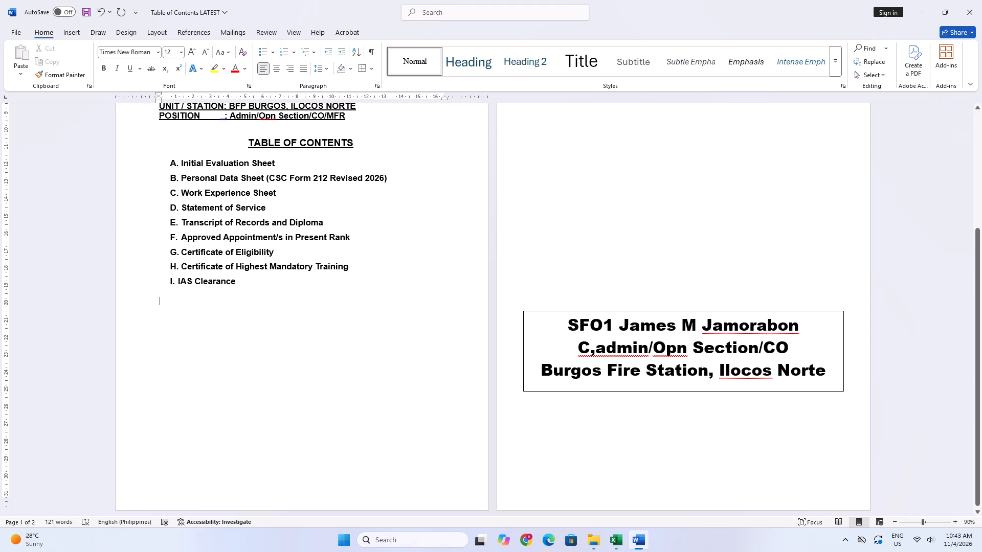
# Add a new item J below IAS Clearance, starting it with the text "Administrative offenses/cr".
pyautogui.click(252, 283)
pyautogui.press('Return')
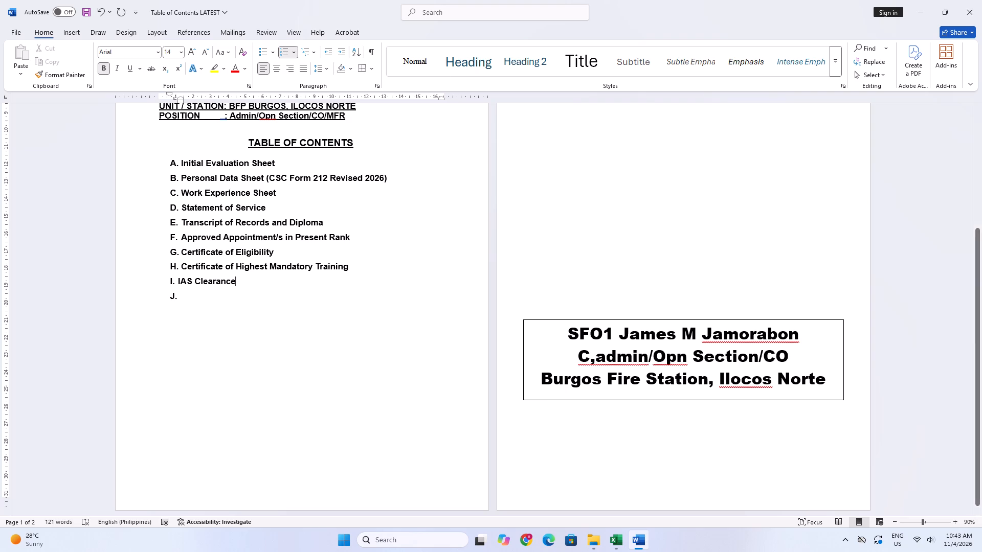
pyautogui.hotkey('shift', 'j')
pyautogui.press('BackSpace')
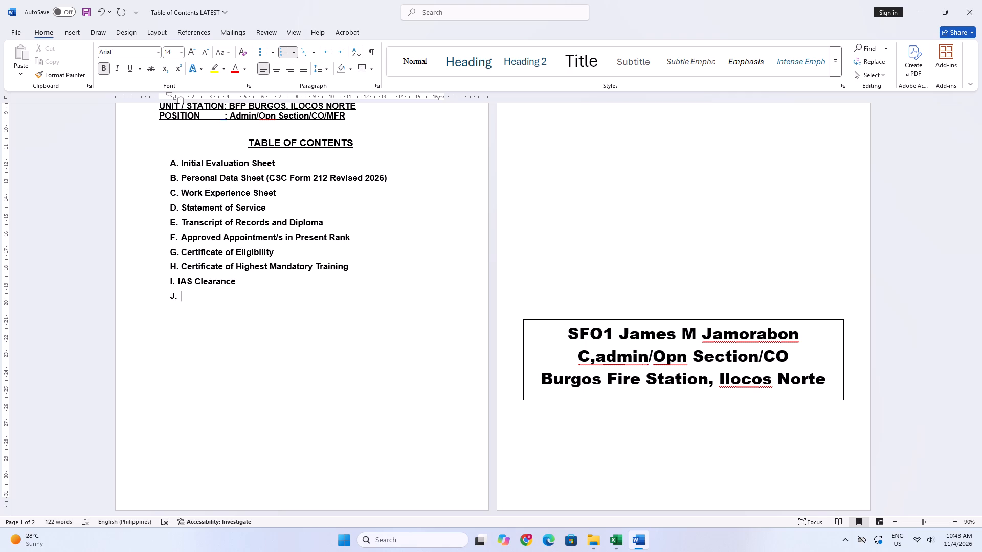
pyautogui.write('Administrative')
pyautogui.press('space')
pyautogui.write('o')
pyautogui.write('ffense')
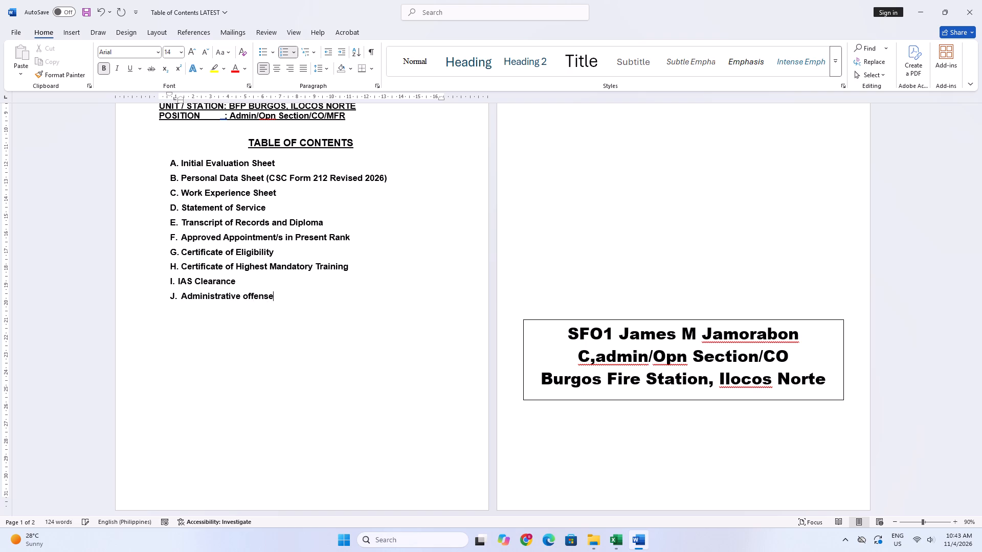
pyautogui.press('s')
pyautogui.write('/cr')
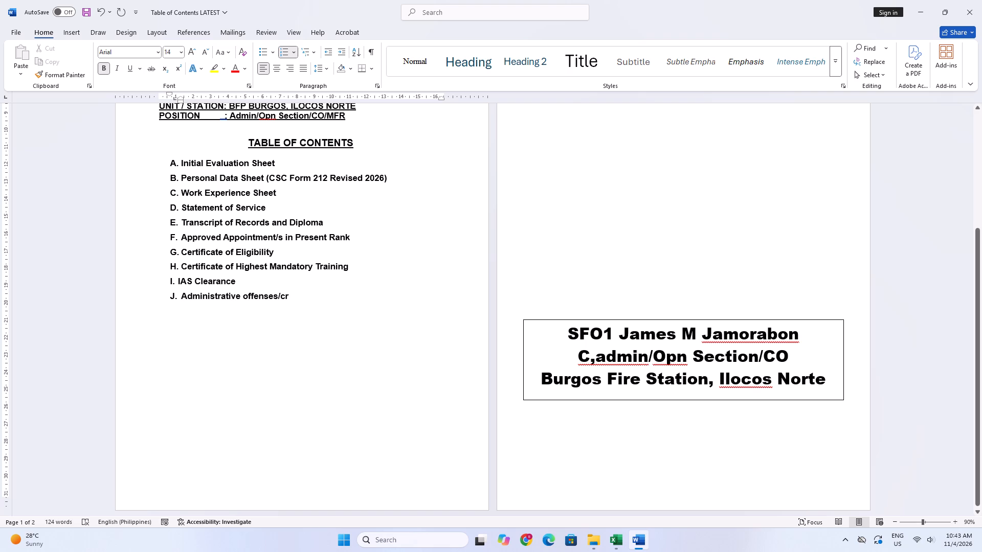
# Insert "/Criminal" directly after "Administrative" in item J, keeping a space before "offenses".
pyautogui.press('Left')
pyautogui.press('Left')
pyautogui.press('Left')
pyautogui.press('Left')
pyautogui.press('Left')
pyautogui.press('Left')
pyautogui.press('Left')
pyautogui.press('Left')
pyautogui.press('Left')
pyautogui.press('Left')
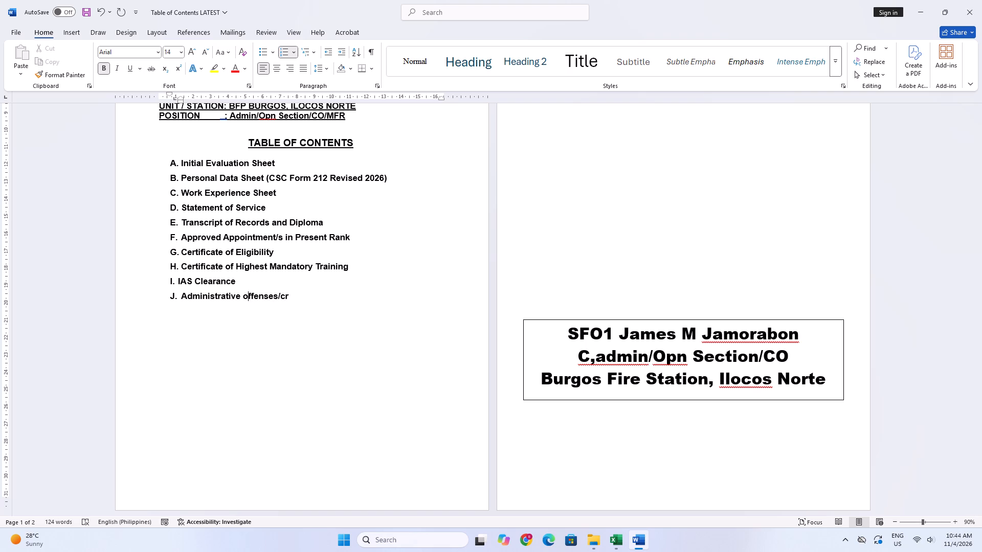
pyautogui.press('Left')
pyautogui.press('BackSpace')
pyautogui.press('/')
pyautogui.hotkey('shift', 'c')
pyautogui.press('r')
pyautogui.press('i')
pyautogui.press('m')
pyautogui.press('i')
pyautogui.press('n')
pyautogui.press('a')
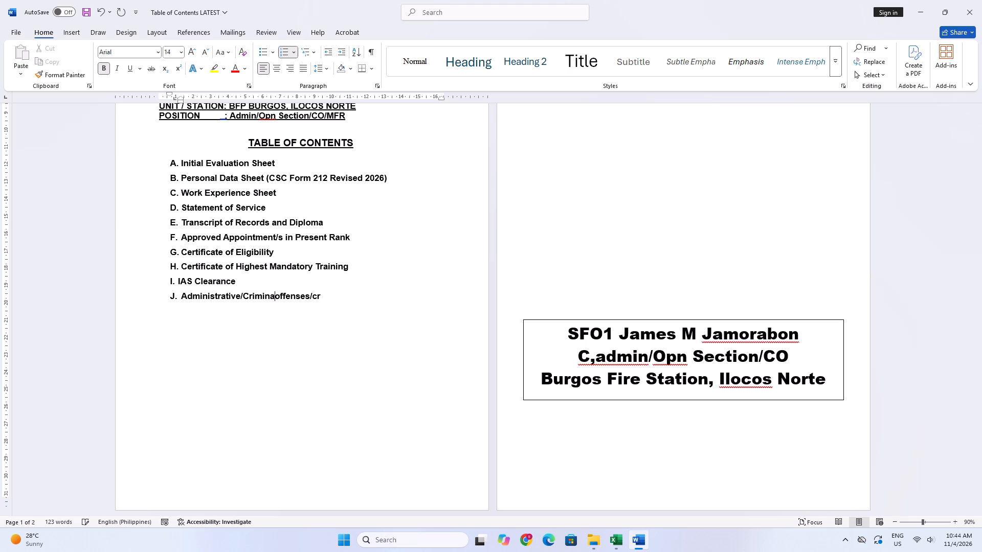
pyautogui.press('l')
pyautogui.press('space')
# Replace the trailing "cr" in item J with "cases", so the entry reads "Administrative/Criminal offenses/cases".
pyautogui.press('Right')
pyautogui.press('Right')
pyautogui.press('Right')
pyautogui.press('Right')
pyautogui.press('Right')
pyautogui.press('Right')
pyautogui.press('Right')
pyautogui.press('Right')
pyautogui.press('Right')
pyautogui.press('Right')
pyautogui.press('Right')
pyautogui.press('Right')
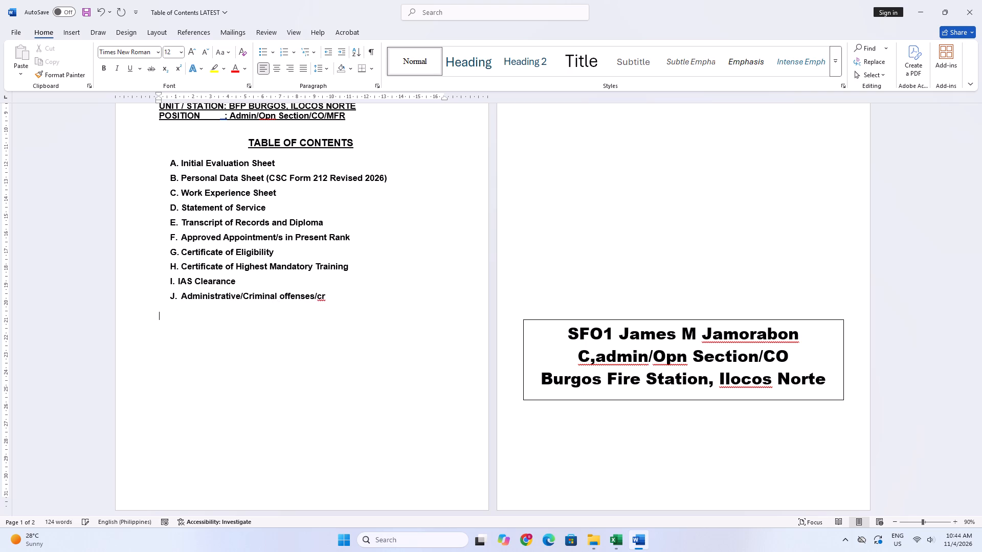
pyautogui.press('Left')
pyautogui.press('Left')
pyautogui.press('Left')
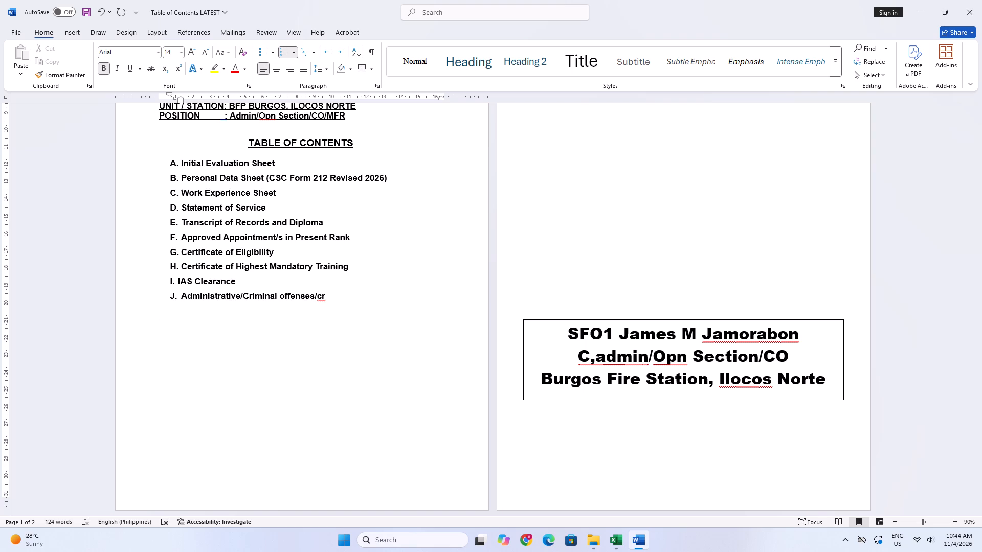
pyautogui.press('Delete')
pyautogui.press('Delete')
pyautogui.press('c')
pyautogui.press('a')
pyautogui.press('s')
pyautogui.press('e')
pyautogui.press('s')
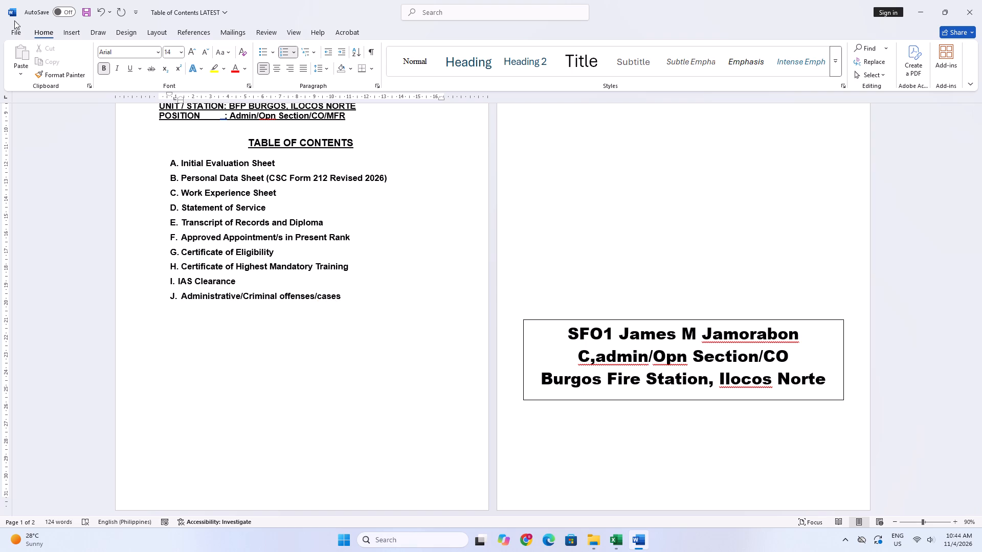
# Print one copy of only page 1 of the table of contents on the EPSON L5290 Series printer.
pyautogui.click(18, 31)
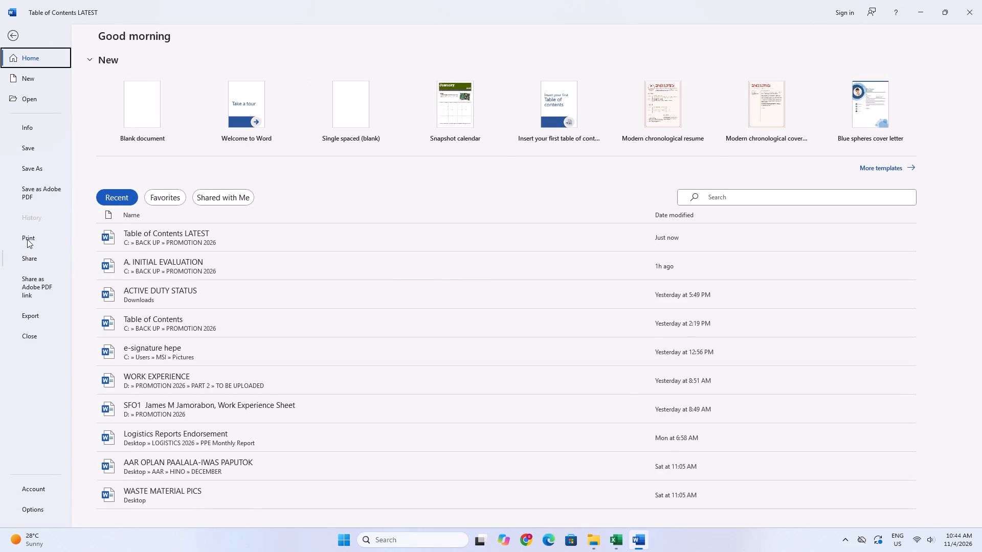
pyautogui.click(27, 239)
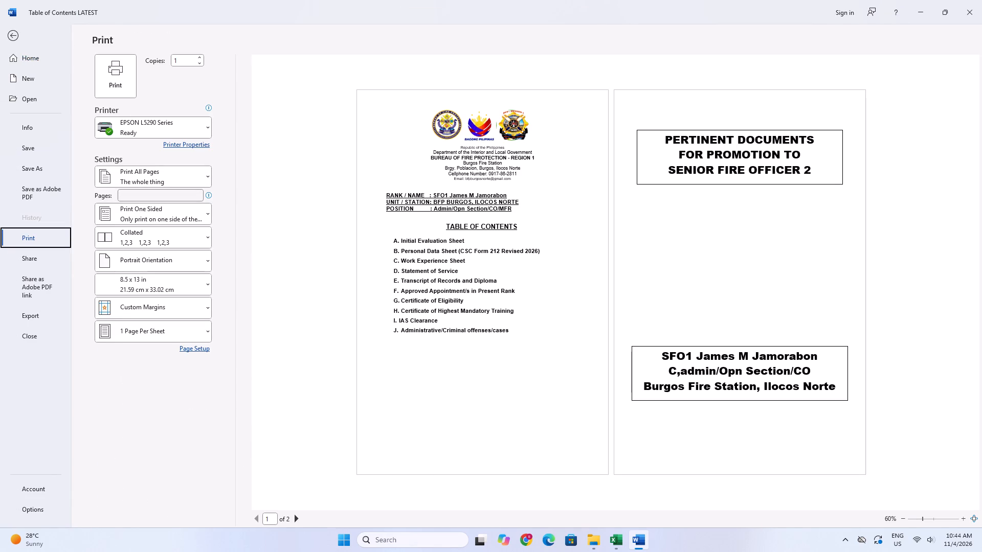
pyautogui.click(137, 194)
pyautogui.press('1')
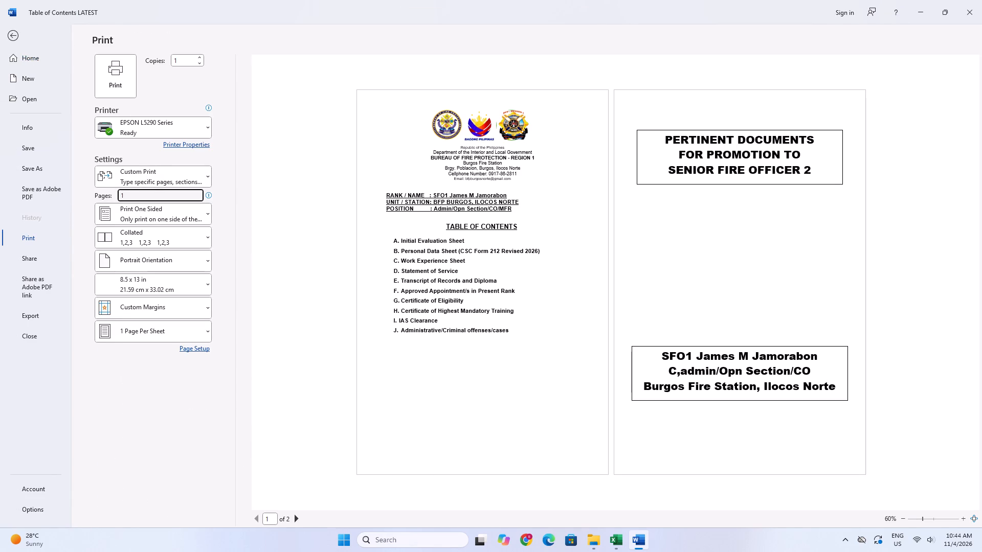
pyautogui.moveTo(122, 71); pyautogui.dragTo(113, 72)
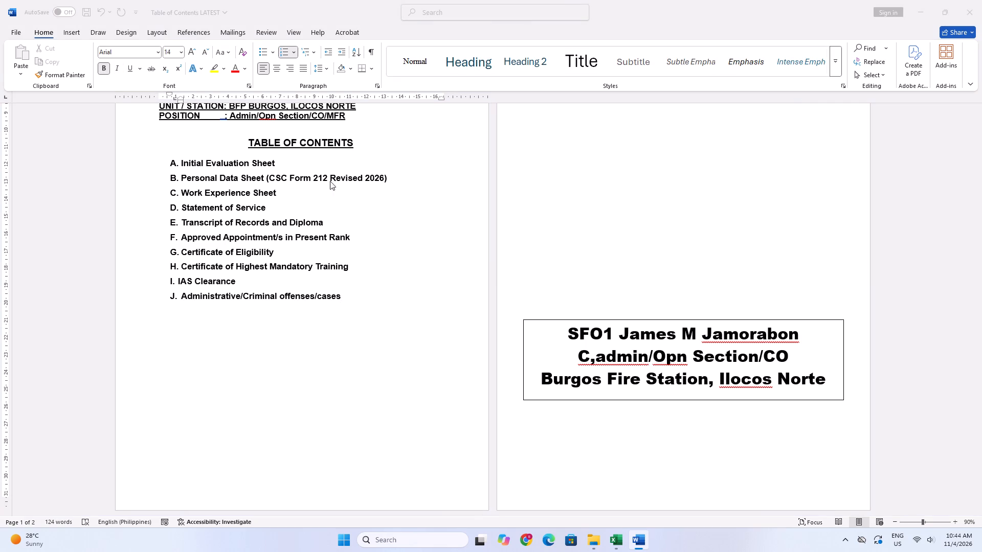
pyautogui.moveTo(379, 316); pyautogui.dragTo(392, 318)
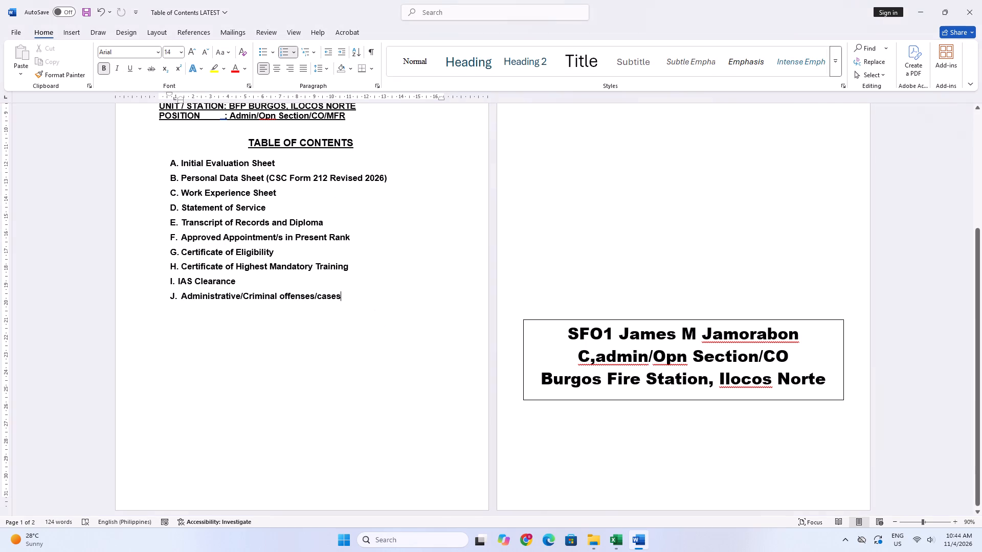
# Save the Table of Contents LATEST document and close it.
pyautogui.click(85, 12)
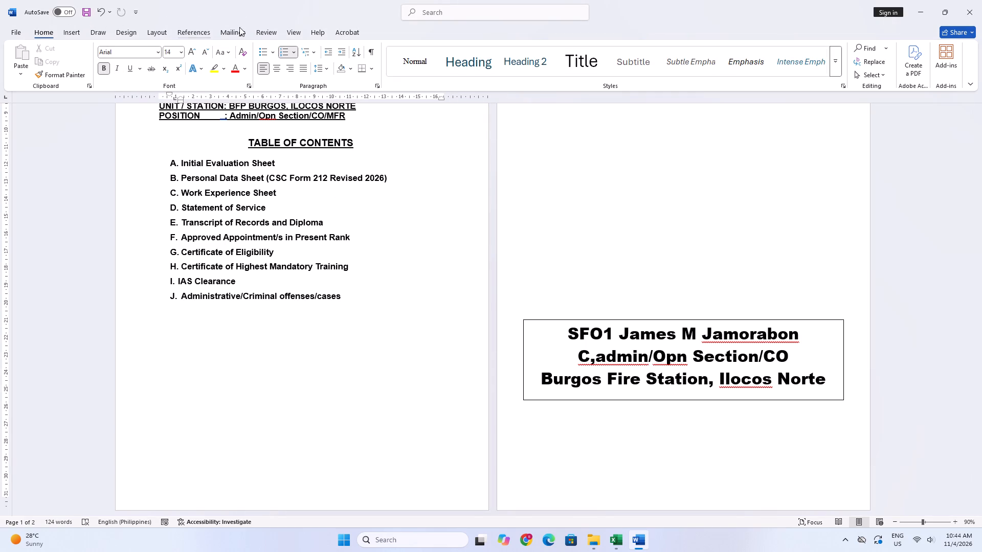
pyautogui.click(975, 3)
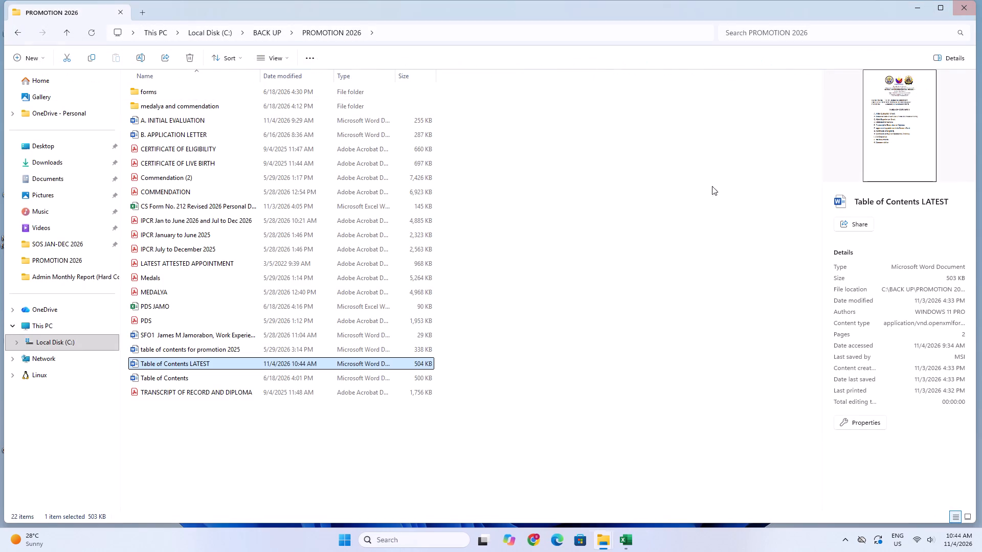